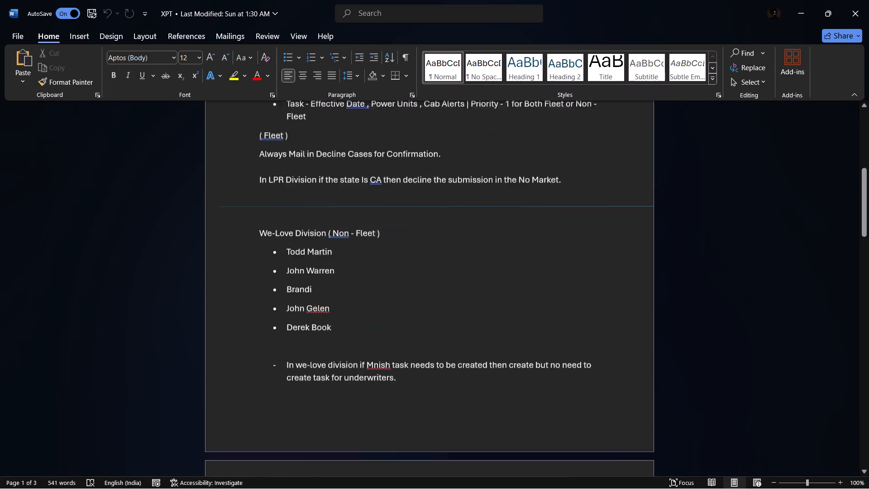
Delete the horizontal divider line above the We-Love Division heading.
click(465, 427)
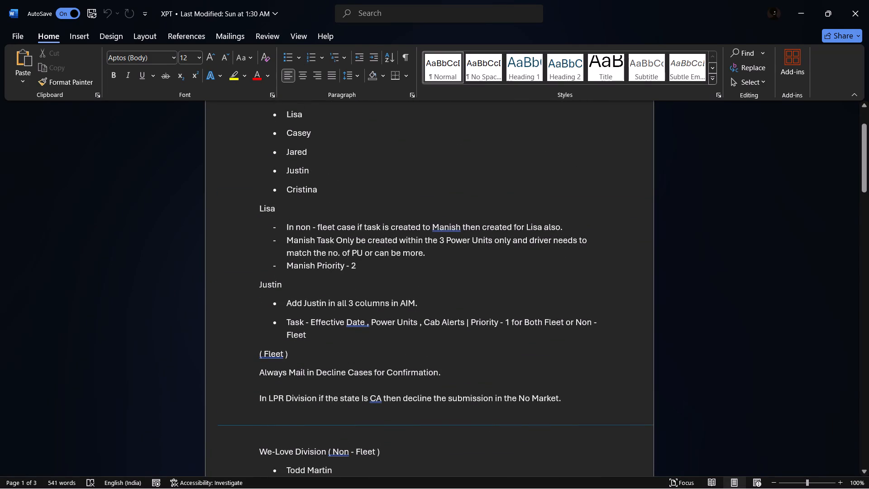
drag(463, 427, 460, 425)
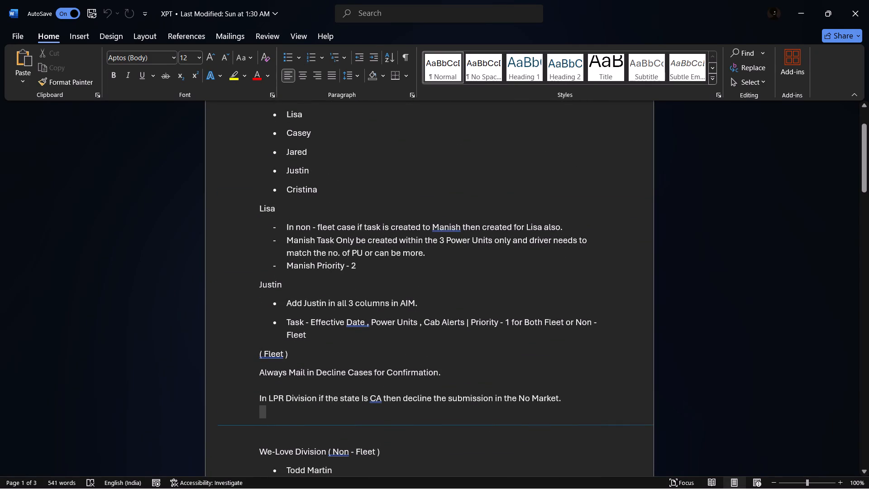
drag(460, 425, 459, 424)
click(459, 424)
click(463, 425)
key(Delete)
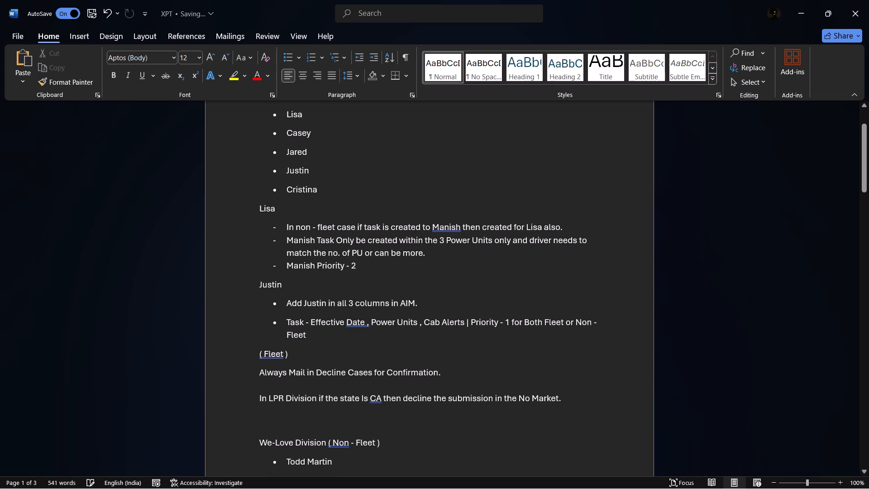
Delete the horizontal divider line above the SVA Division heading.
scroll(463, 425, down, 6)
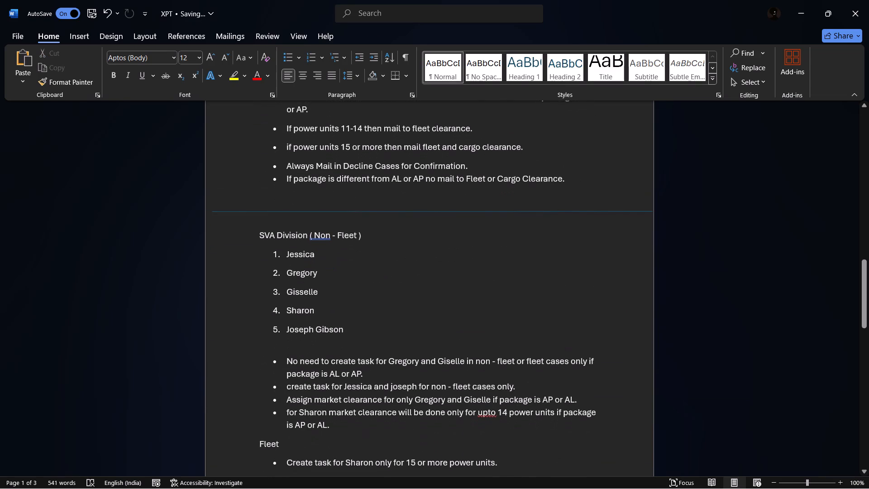
click(458, 211)
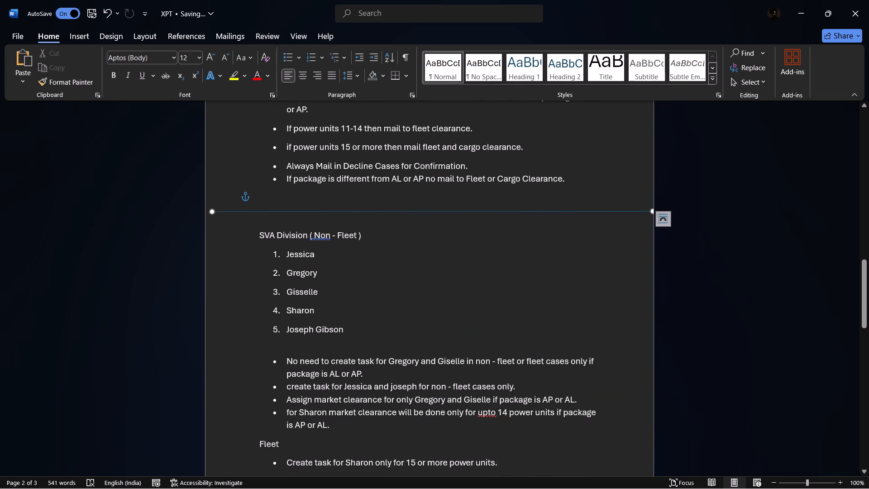
key(Delete)
Delete the horizontal divider line between the SVA division effective-date note and the Sierra Division heading.
scroll(492, 311, down, 2)
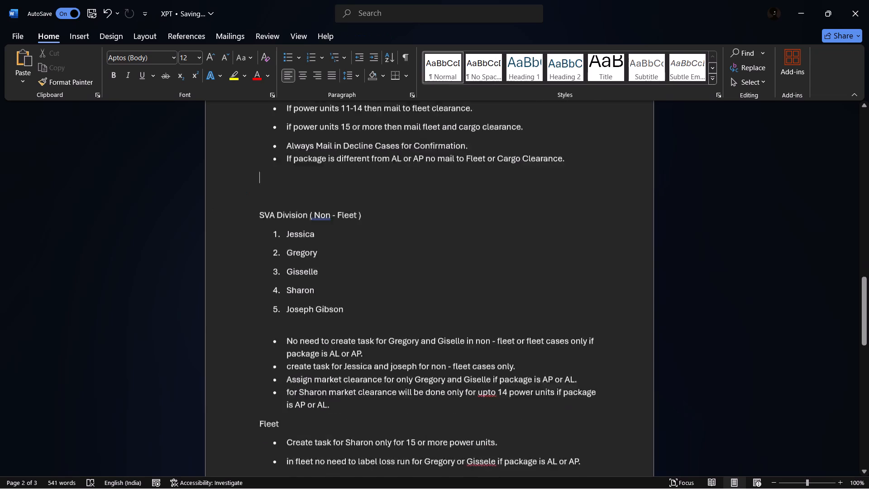
scroll(492, 311, down, 3)
scroll(482, 363, up, 2)
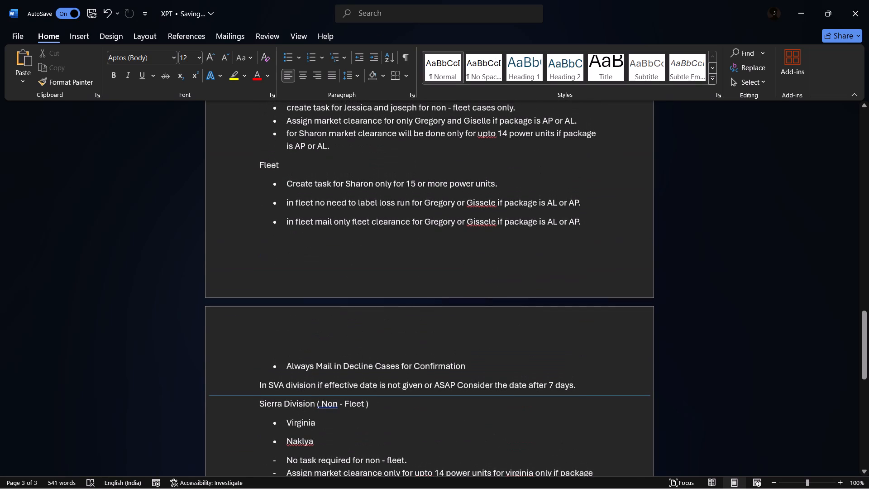
click(471, 395)
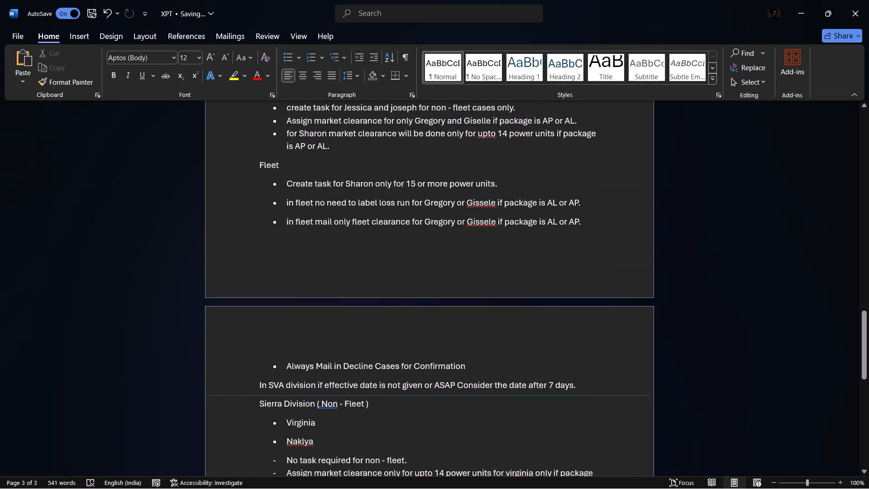
click(472, 395)
key(Delete)
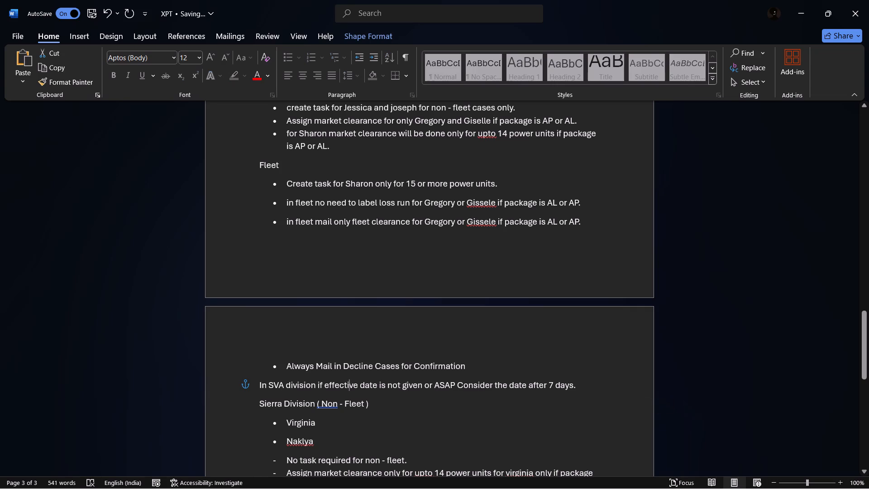
Delete the horizontal divider line above the Underwriter Task section.
scroll(472, 395, down, 3)
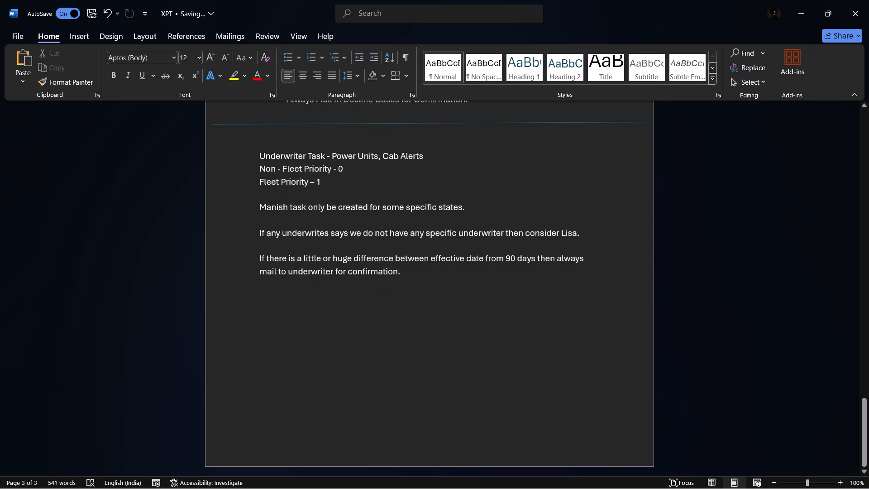
click(488, 123)
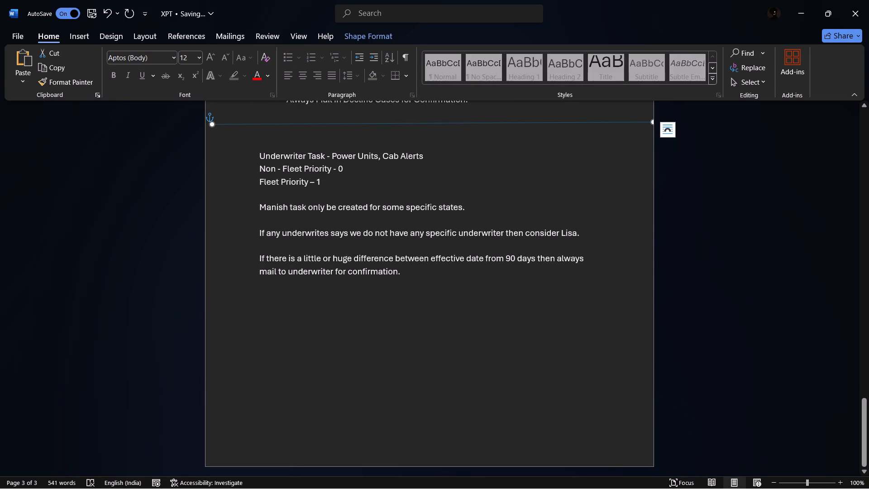
key(Delete)
Add two line breaks after the SVA division effective-date sentence to separate it from the Sierra Division heading.
scroll(488, 123, up, 10)
scroll(488, 123, down, 2)
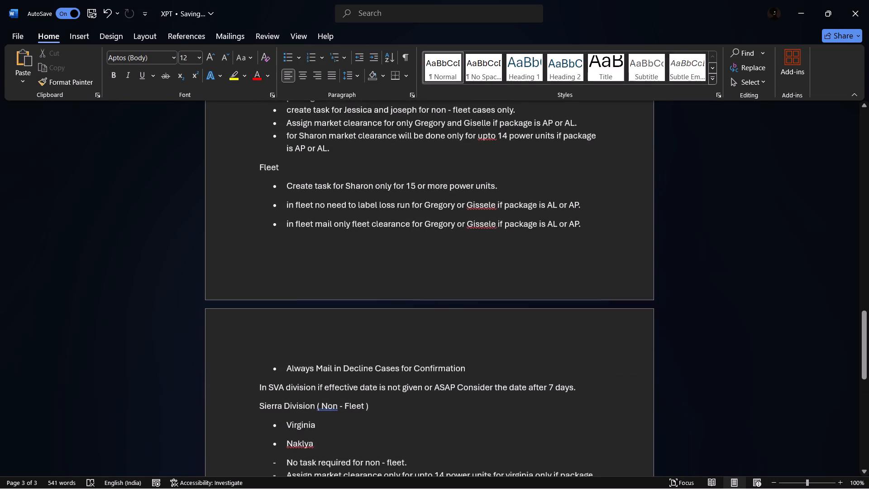
click(598, 393)
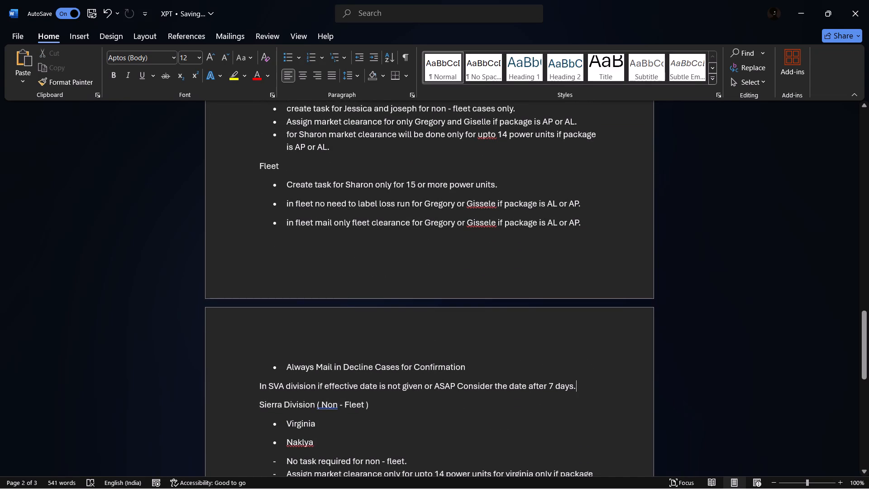
key(shift+Return)
key(shift+Return)
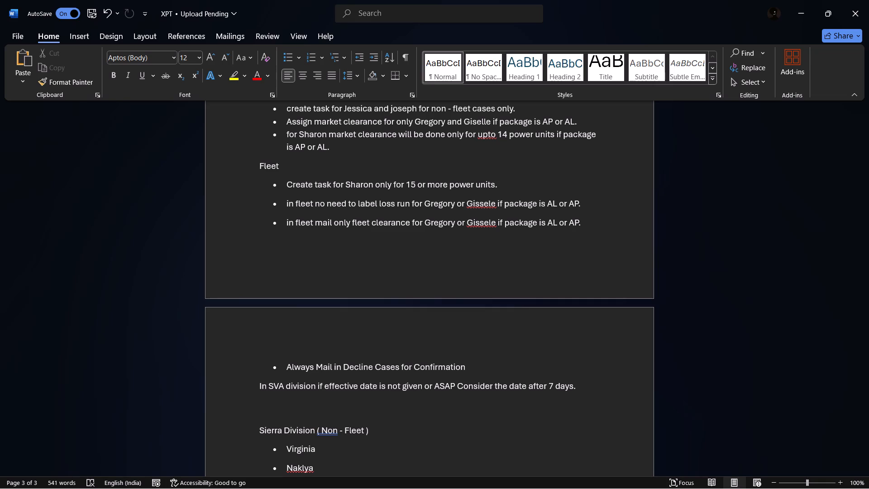
Insert a blank page after the document's final paragraph about the 90-day effective date difference.
scroll(487, 251, down, 8)
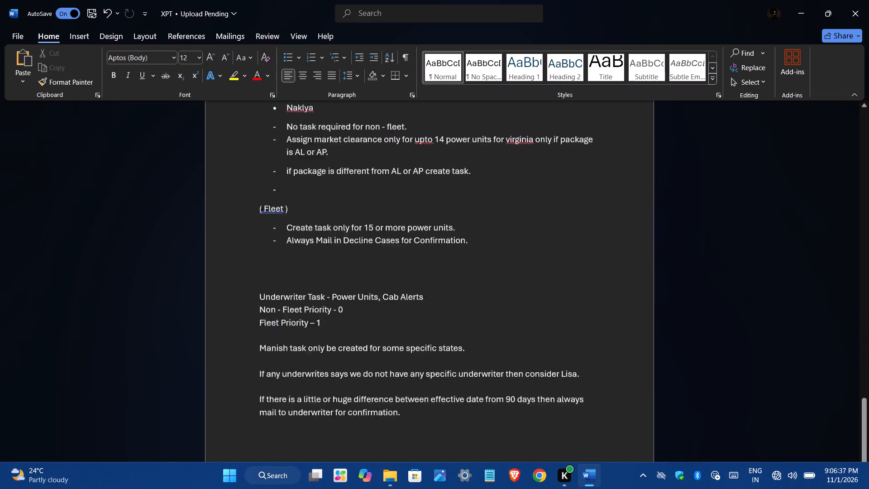
scroll(487, 251, down, 11)
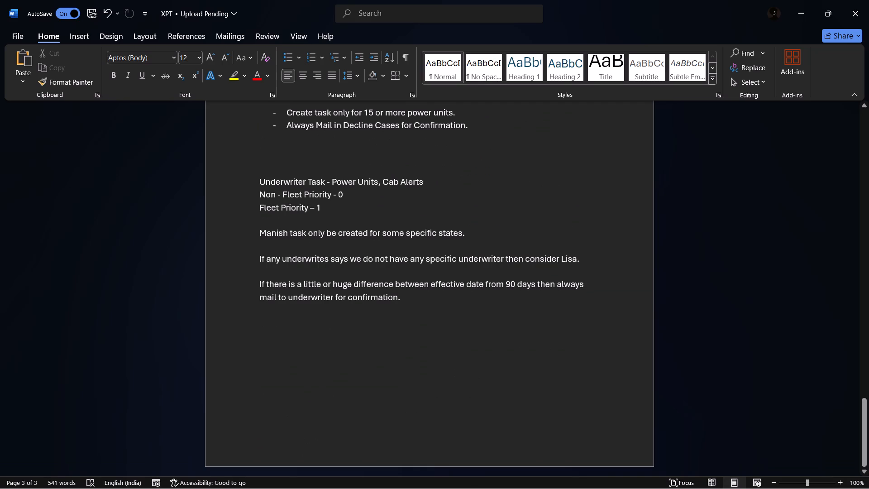
click(411, 299)
scroll(411, 299, down, 5)
click(77, 36)
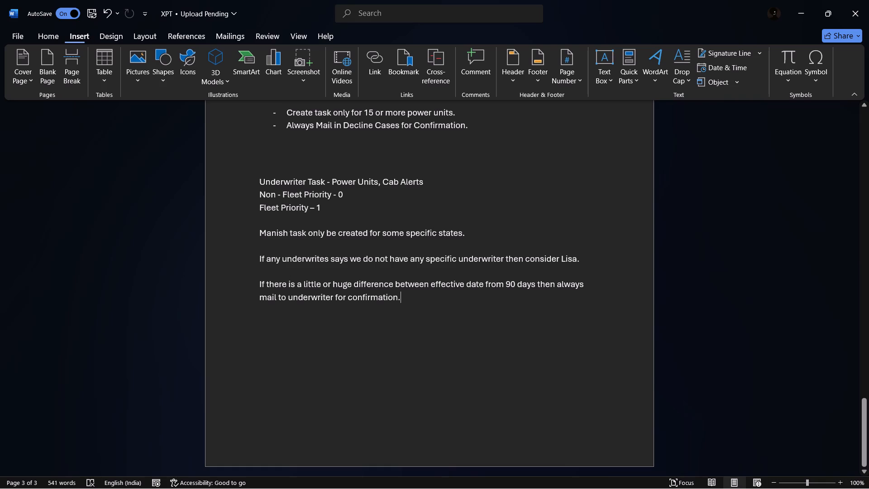
click(47, 73)
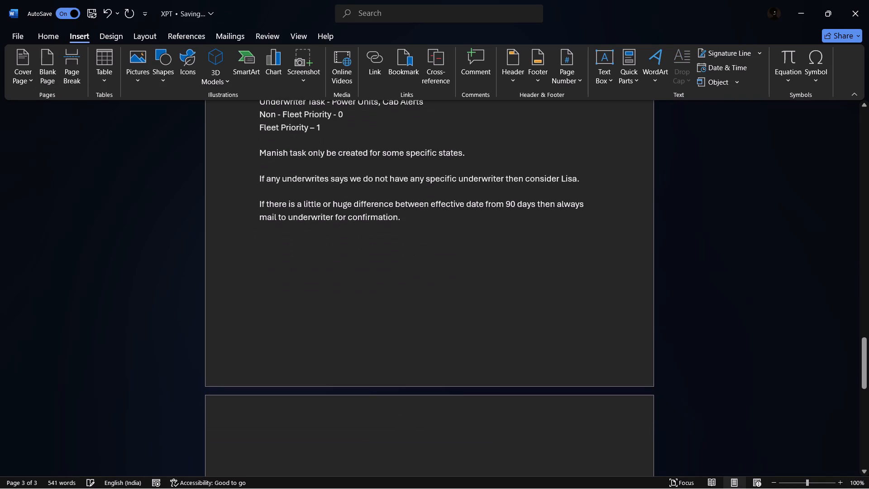
Examine the new blank page at the end of the document and the pages before it.
scroll(411, 254, down, 17)
scroll(411, 254, up, 7)
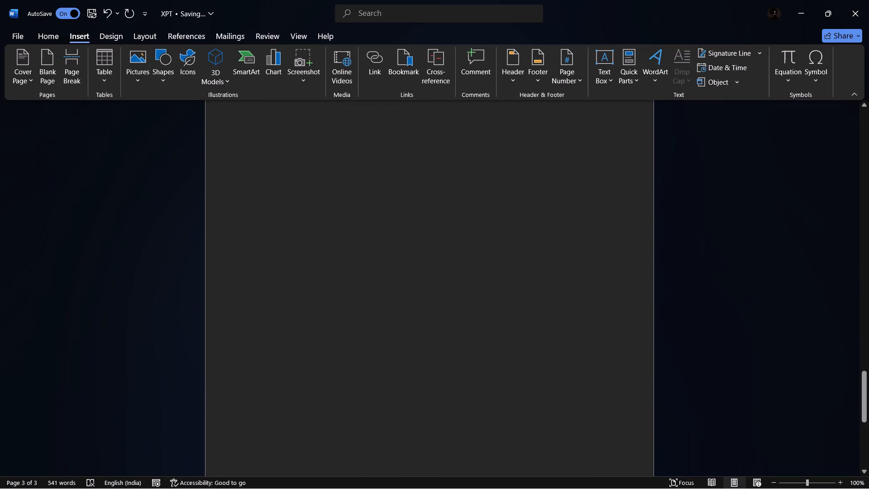
scroll(411, 254, up, 18)
scroll(411, 254, down, 11)
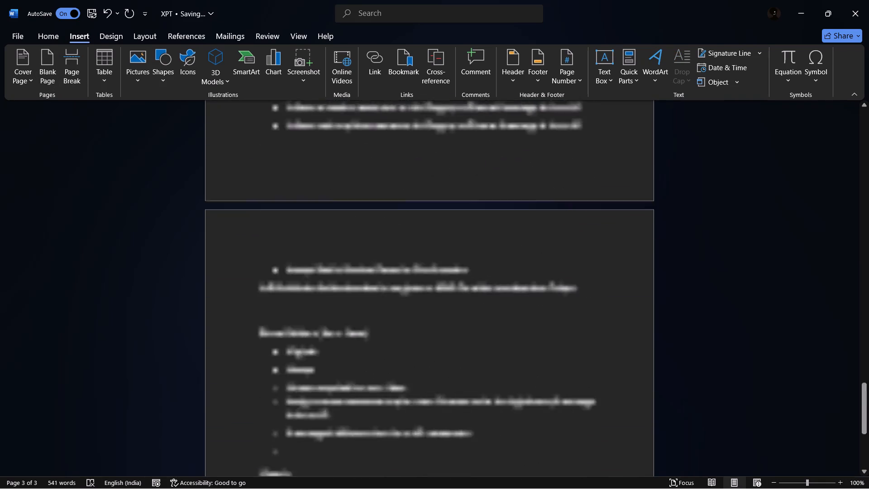
scroll(411, 254, down, 14)
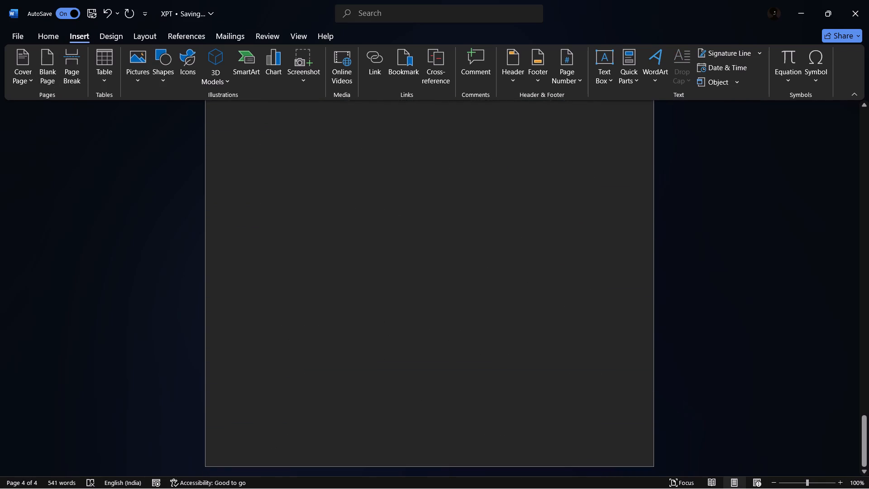
click(354, 222)
scroll(354, 222, up, 4)
scroll(335, 311, down, 4)
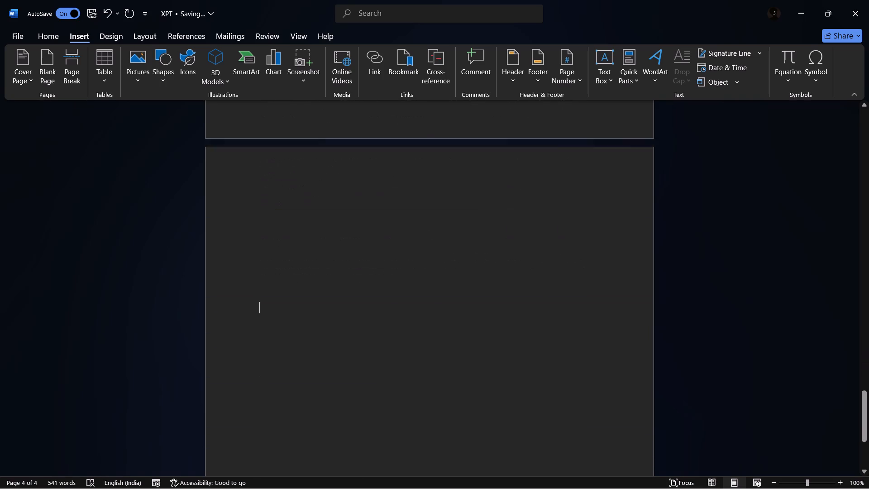
scroll(273, 162, up, 3)
click(269, 262)
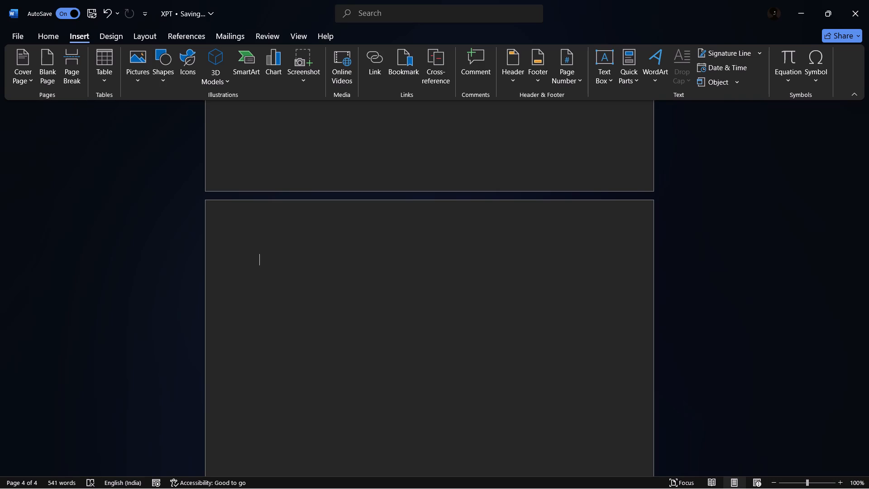
Add the note "In AOR\BOR Cases we do not send ack." three line breaks below the 90-day effective date paragraph.
scroll(269, 262, up, 2)
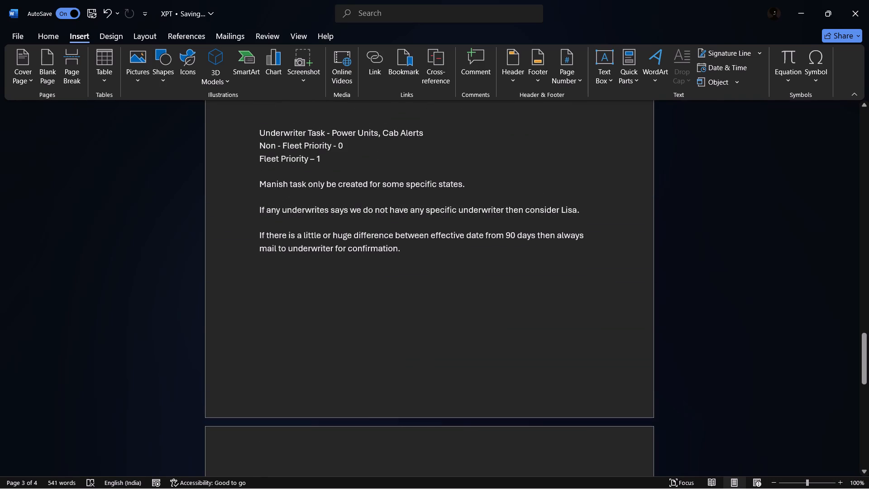
click(430, 251)
key(shift+Return)
key(shift+Return)
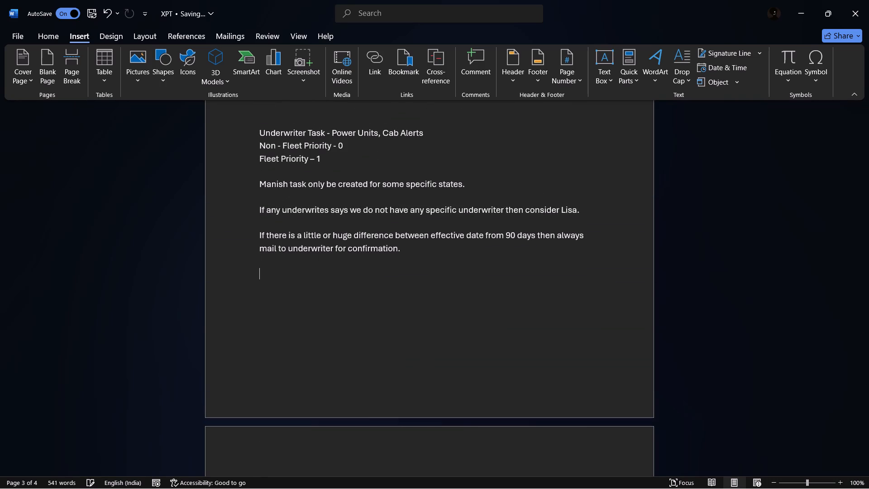
key(shift+Return)
text(In)
key(space)
text(AOR)
key(space)
key(BackSpace)
key(shift+question)
key(BackSpace)
key(backslash)
text(BOR)
key(space)
text(Cases)
key(space)
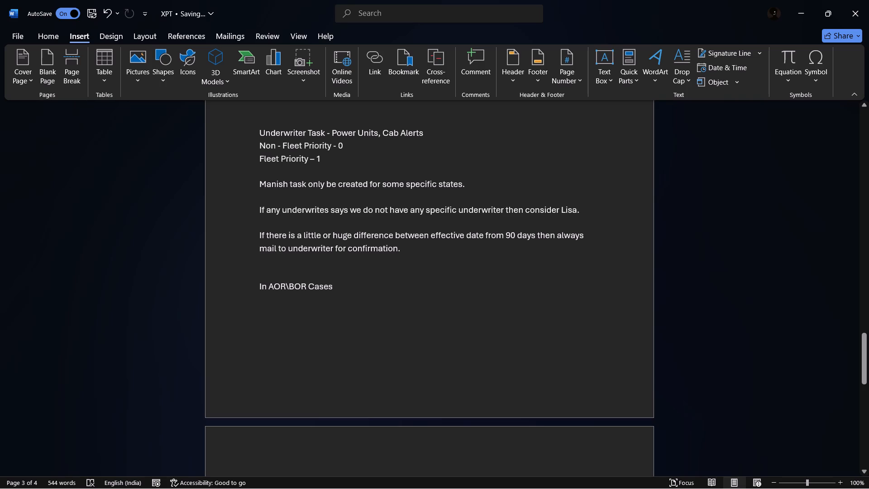
text(we)
key(space)
text(do not send)
key(space)
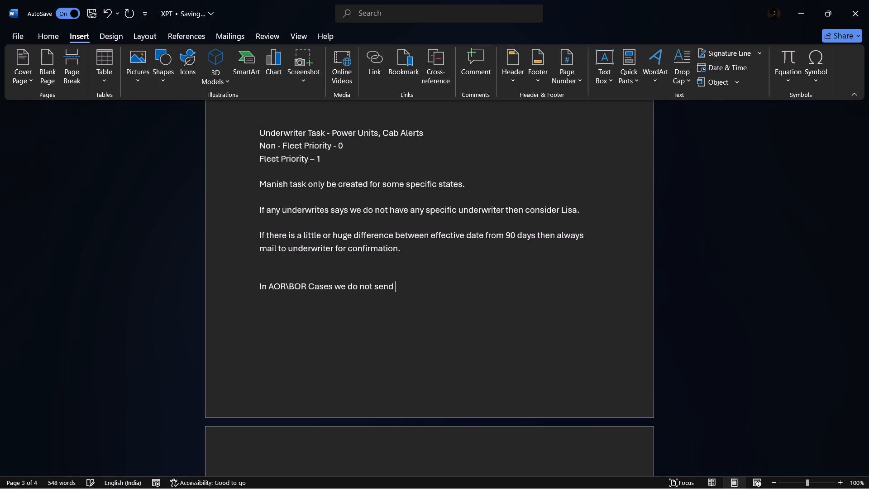
text(ack.)
key(space)
Extend the AOR\BOR note with the sentence "And always ask to underwriter for confirmation.".
text(and al)
key(BackSpace)
text(ways)
key(space)
key(BackSpace)
key(BackSpace)
key(BackSpace)
key(BackSpace)
key(BackSpace)
text(lways)
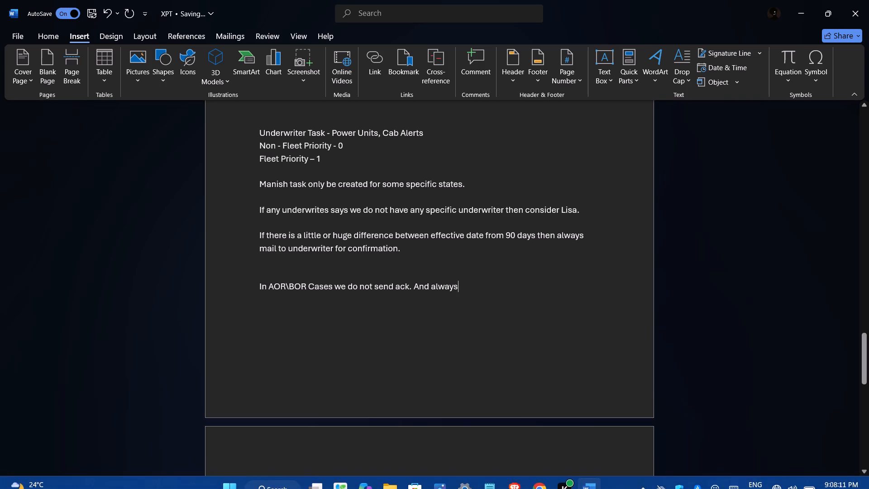
key(space)
text(ask to under)
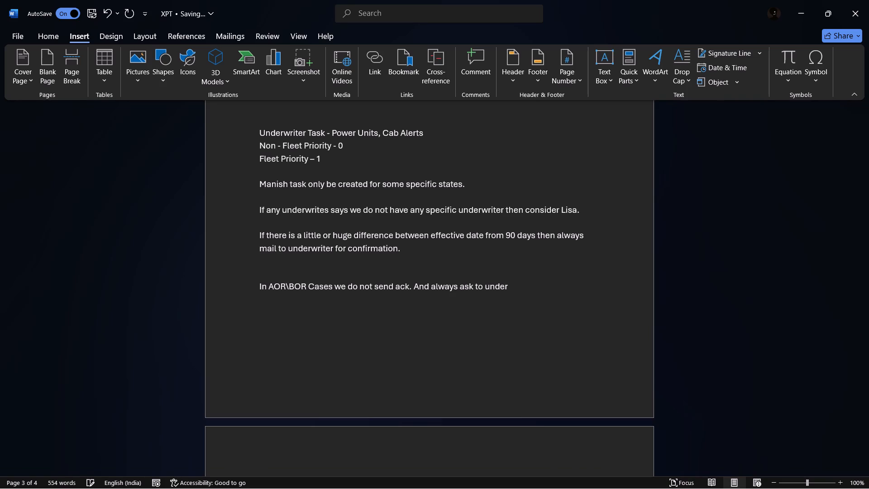
text(writer for confir)
text(mation)
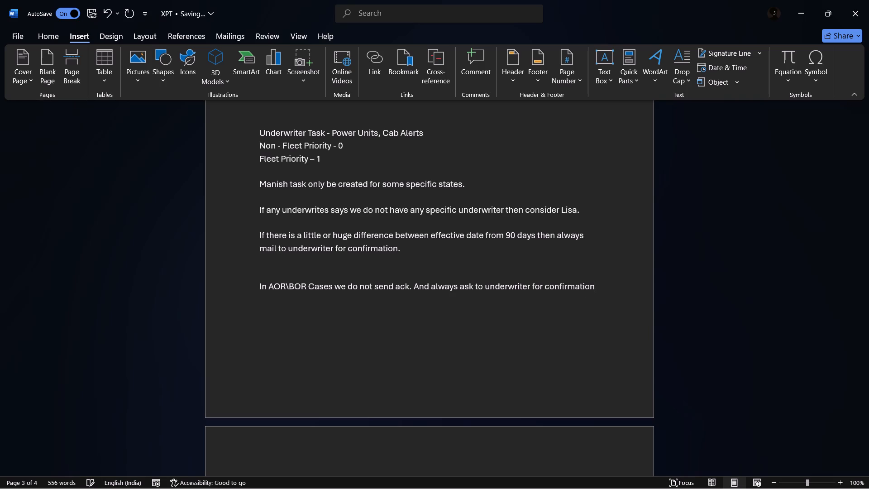
key(period)
Add the heading "RENEWAL" at the top of the blank last page, followed by two line breaks.
scroll(412, 470, down, 3)
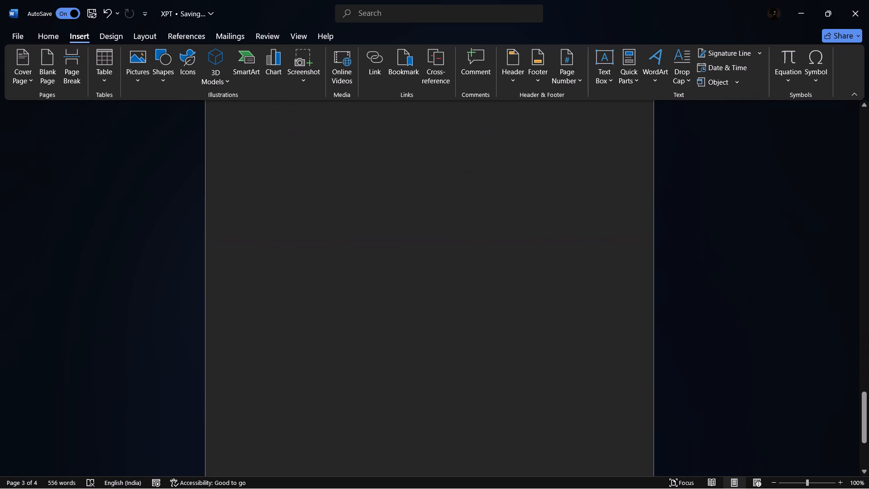
scroll(365, 260, up, 1)
click(268, 228)
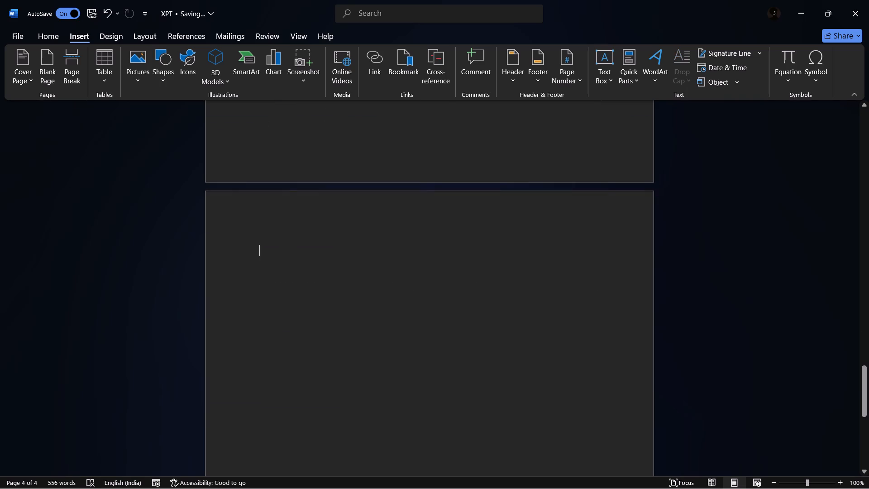
text(Re)
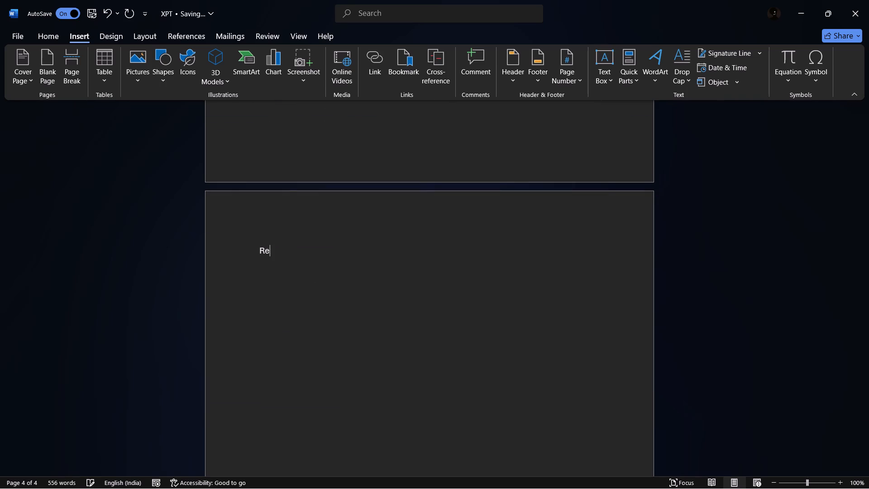
key(BackSpace)
text(ENEWAL)
key(shift+Return)
key(shift+Return)
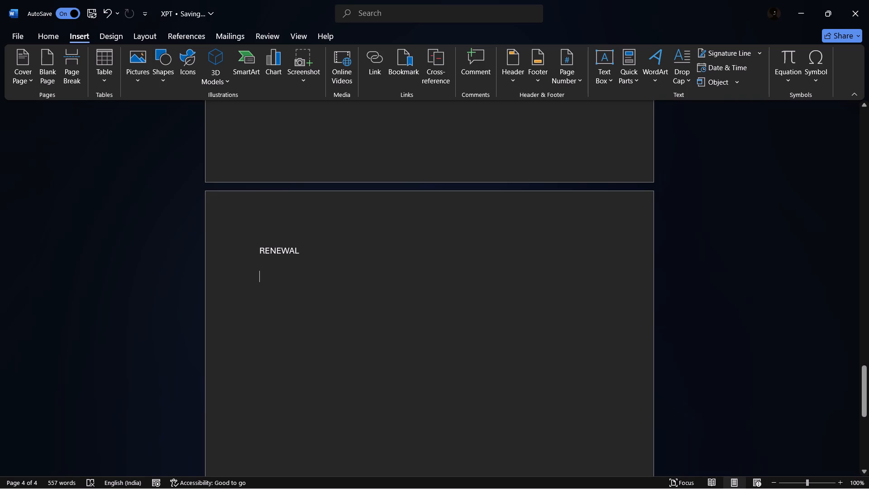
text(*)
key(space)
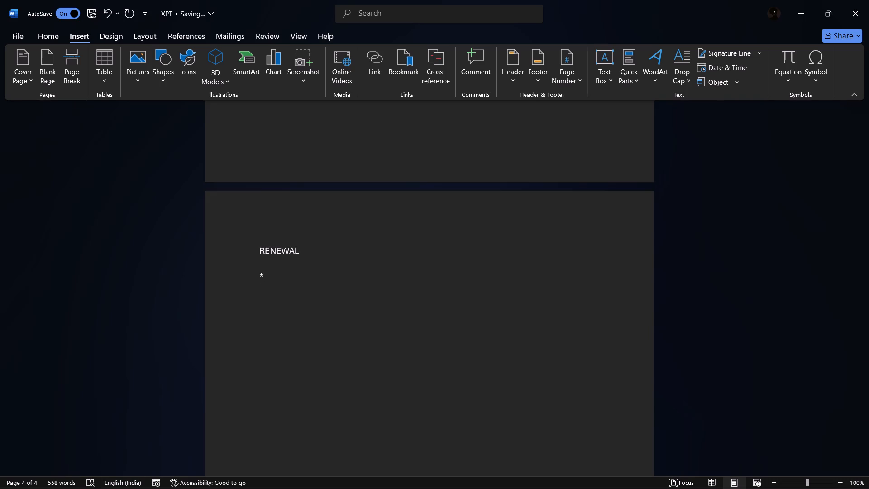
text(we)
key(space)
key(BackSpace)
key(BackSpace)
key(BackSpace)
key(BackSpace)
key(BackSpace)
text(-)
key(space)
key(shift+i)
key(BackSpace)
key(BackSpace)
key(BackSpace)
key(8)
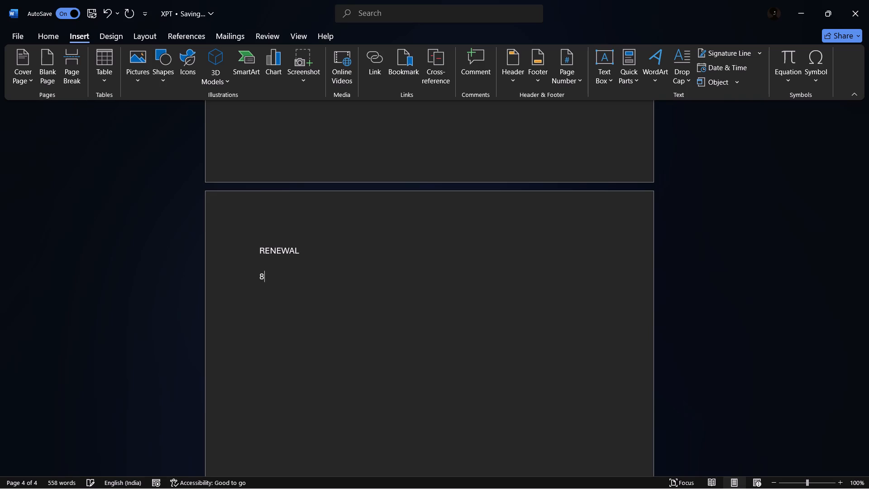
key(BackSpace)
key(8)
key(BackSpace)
Write the note "* In renewal cases we do not change anything in AIM except Agent." under the RENEWAL heading.
key(shift+asterisk)
key(space)
text(In rene)
text(wal)
key(space)
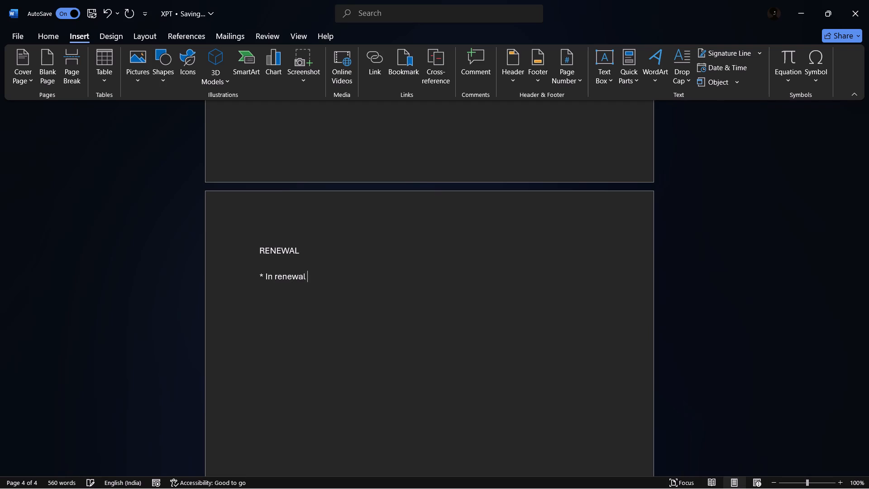
text(cases)
key(space)
text(we do not change any)
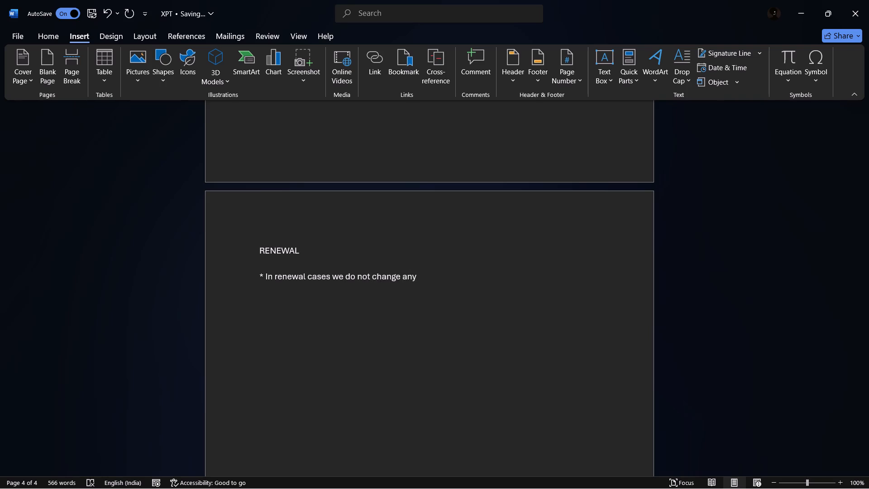
text(thing in AIM)
key(space)
text(ex)
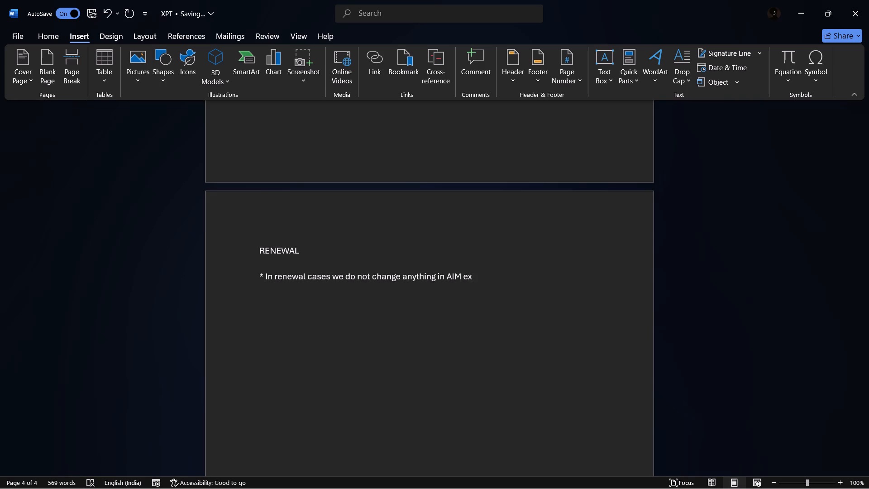
text(cept)
key(space)
text(Agent.)
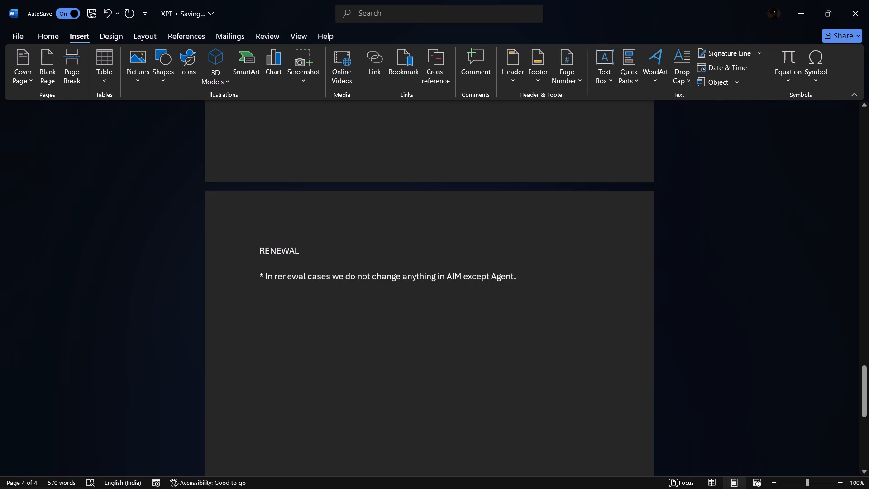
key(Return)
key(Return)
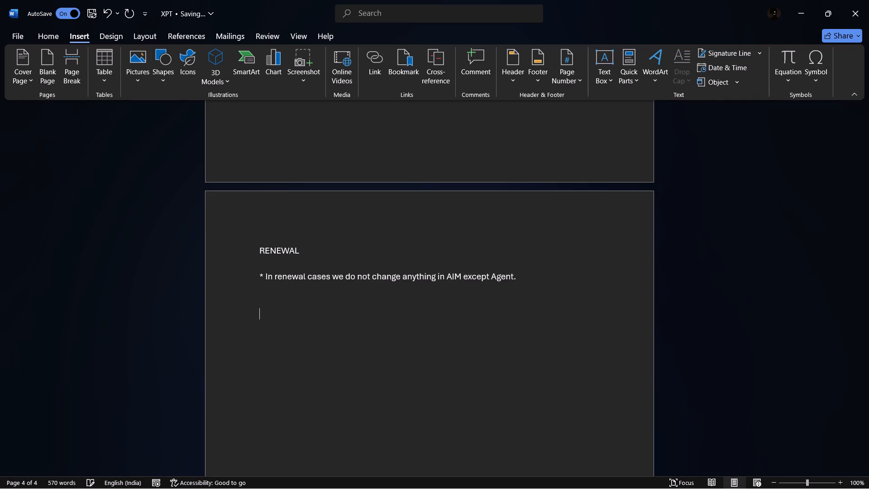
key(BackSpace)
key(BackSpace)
Insert two paragraph breaks before the asterisked AIM note to open space below the RENEWAL heading.
click(260, 277)
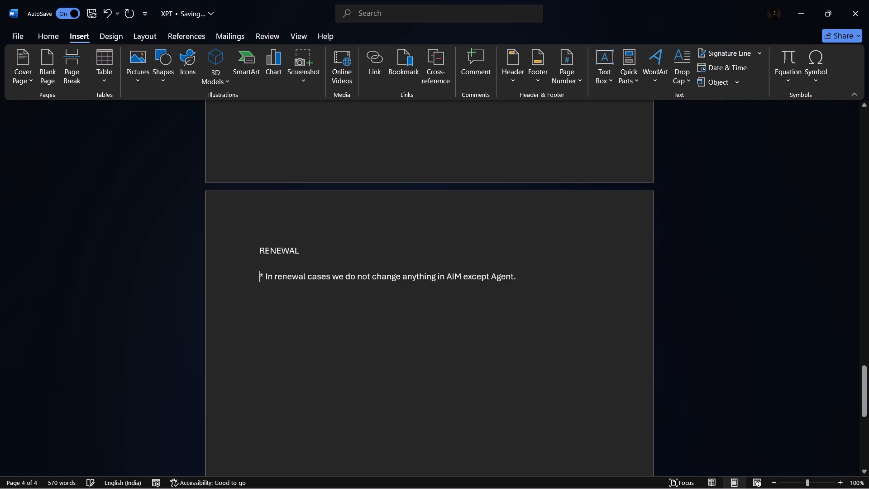
key(Return)
key(Return)
Begin another note reading "* In Renewal always" on the empty line directly under the RENEWAL heading.
click(268, 278)
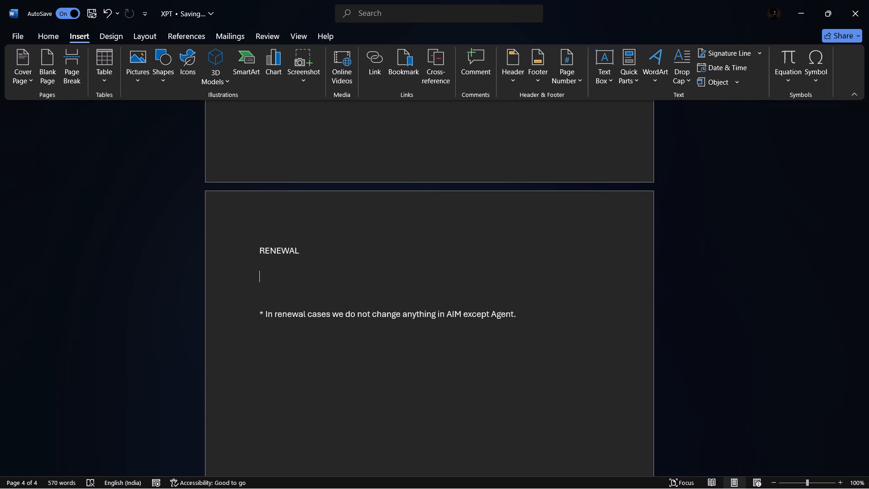
key(asterisk)
key(n)
key(BackSpace)
key(space)
text(In)
key(space)
text(Re)
text(new)
text(al)
key(space)
text(always)
key(space)
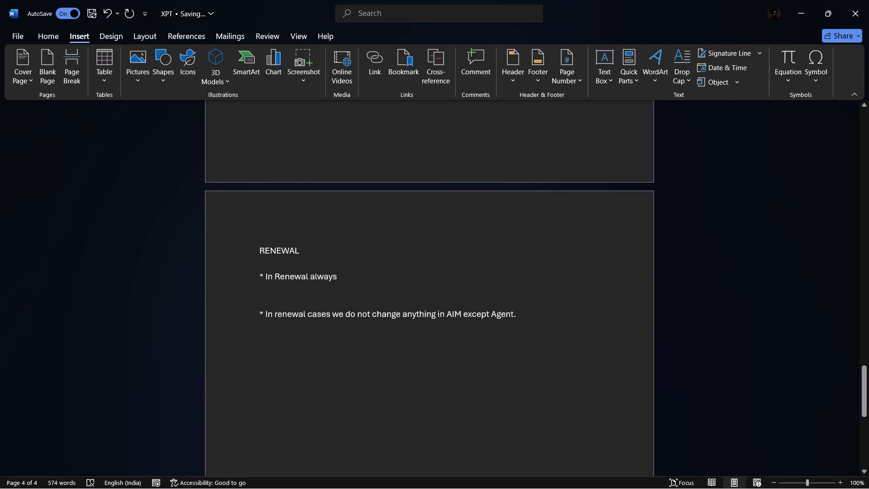
Copy the renewal-cases AIM sentence without its asterisk to page 3, two line breaks below the AOR\BOR note.
drag(265, 316, 520, 322)
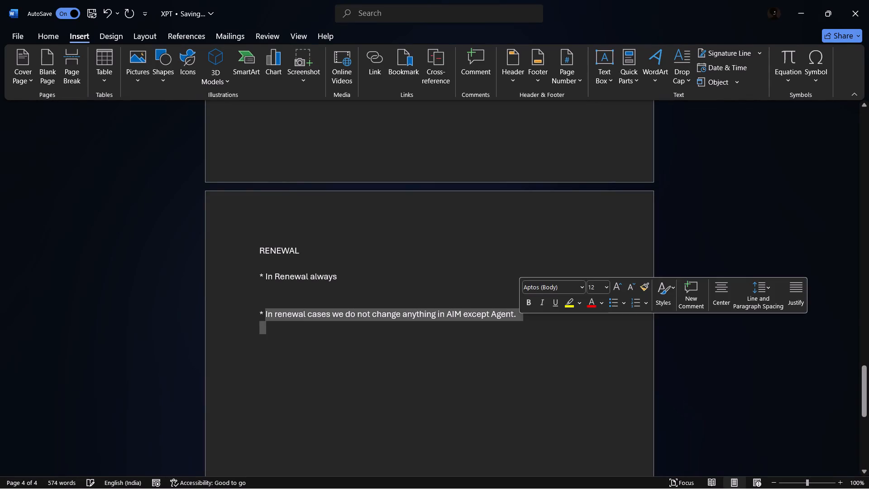
key(ctrl+c)
scroll(520, 322, up, 4)
scroll(522, 281, down, 3)
scroll(584, 177, up, 1)
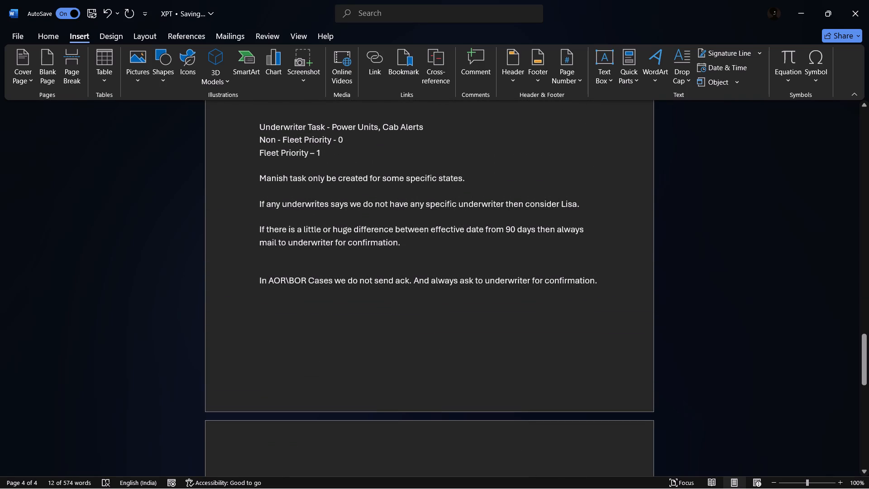
click(611, 278)
key(shift+Return)
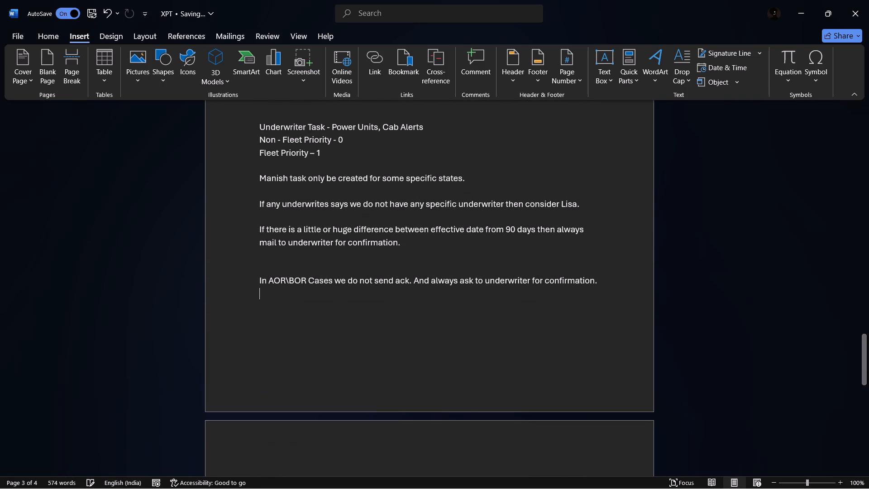
key(shift+Return)
key(ctrl+v)
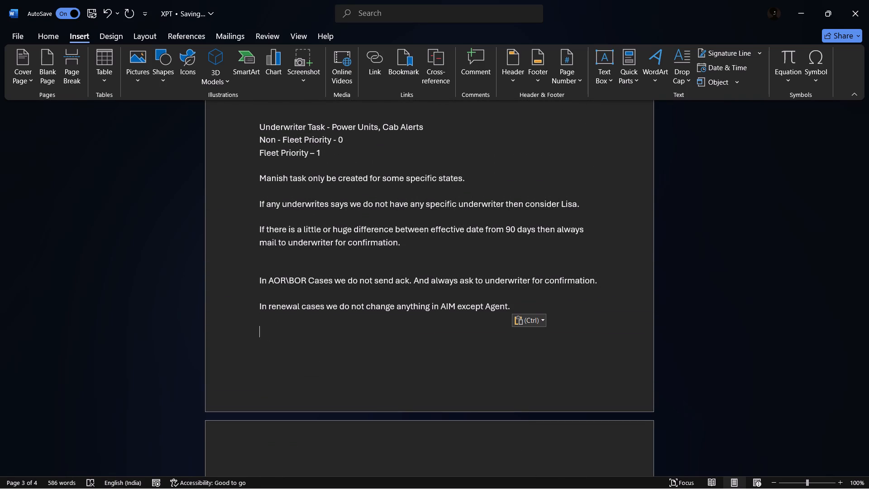
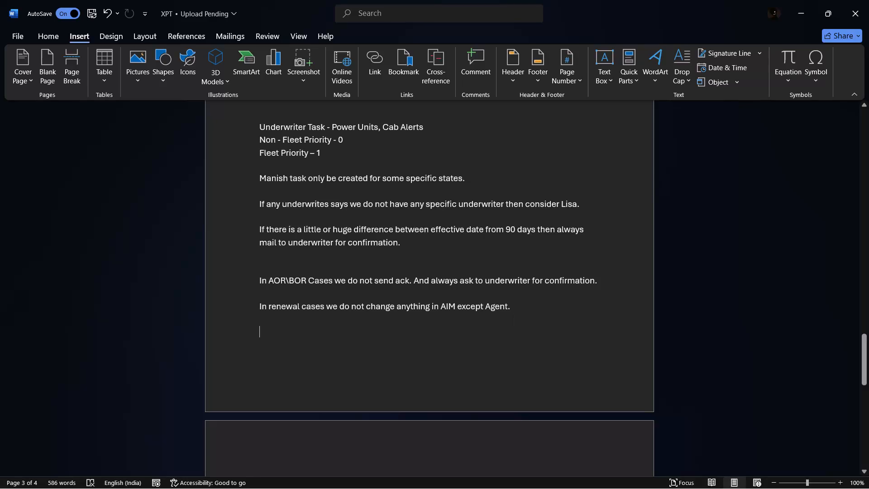
Delete the RENEWAL heading and the two asterisked renewal notes beneath it on page 4.
scroll(469, 346, up, 12)
scroll(469, 346, up, 10)
scroll(469, 346, down, 20)
scroll(469, 346, down, 5)
scroll(469, 346, up, 2)
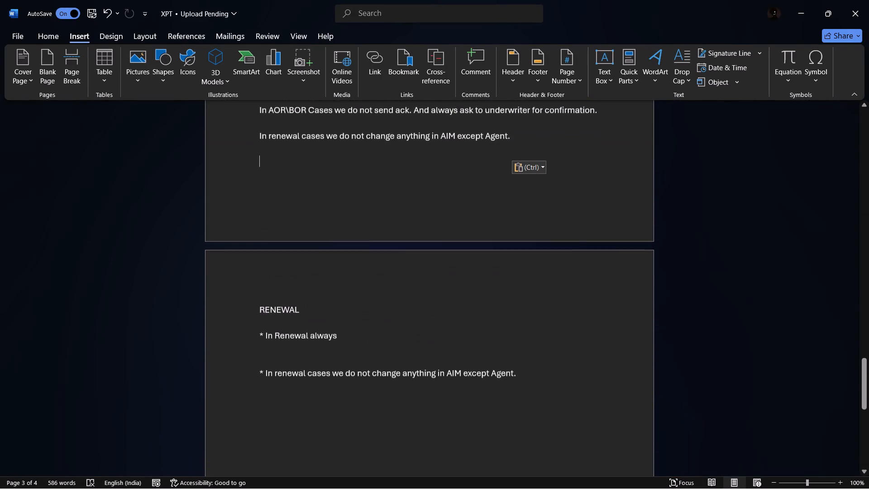
scroll(469, 346, up, 1)
drag(252, 301, 549, 388)
key(BackSpace)
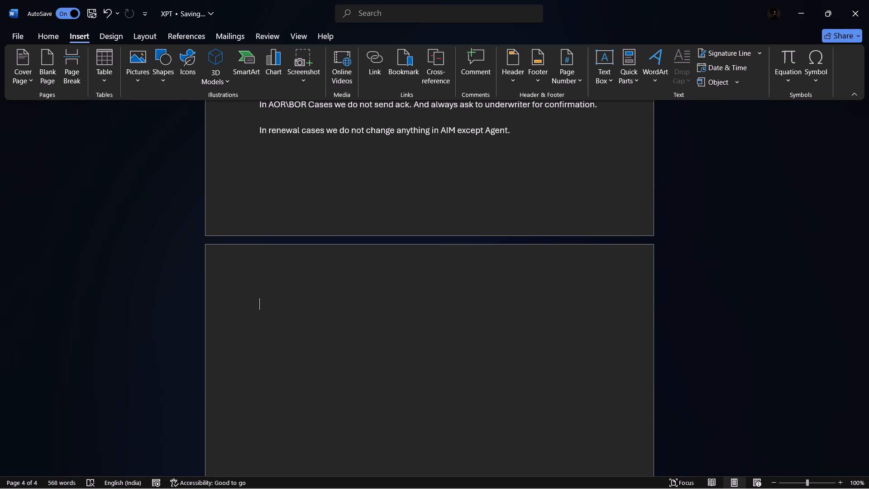
Write the heading "MAIL" at the top of the emptied page 4, followed by two line breaks.
click(304, 304)
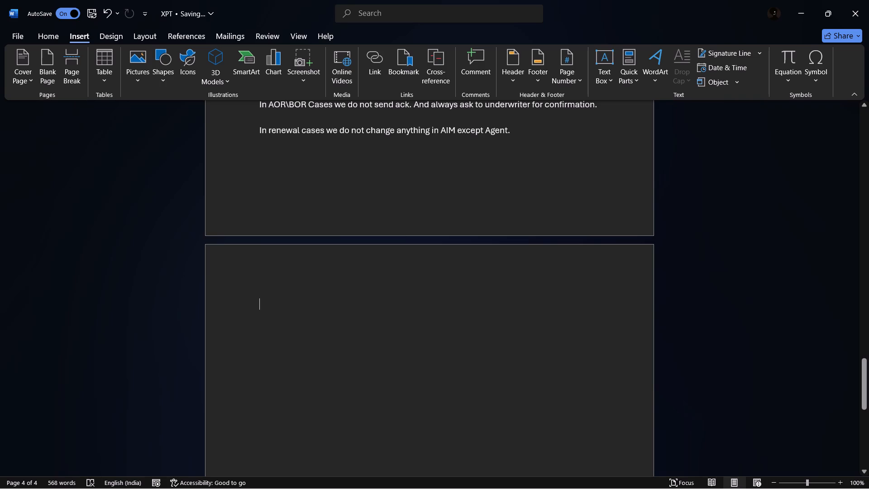
text(MAIL)
key(shift+Return)
key(shift+Return)
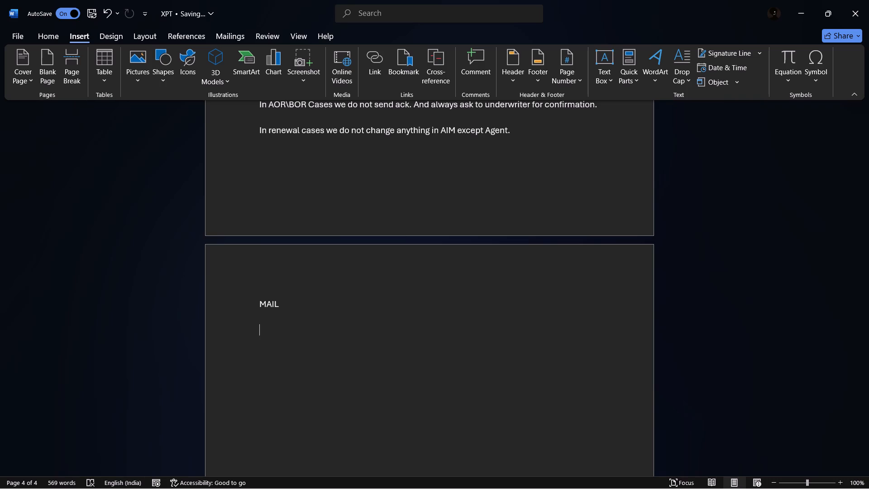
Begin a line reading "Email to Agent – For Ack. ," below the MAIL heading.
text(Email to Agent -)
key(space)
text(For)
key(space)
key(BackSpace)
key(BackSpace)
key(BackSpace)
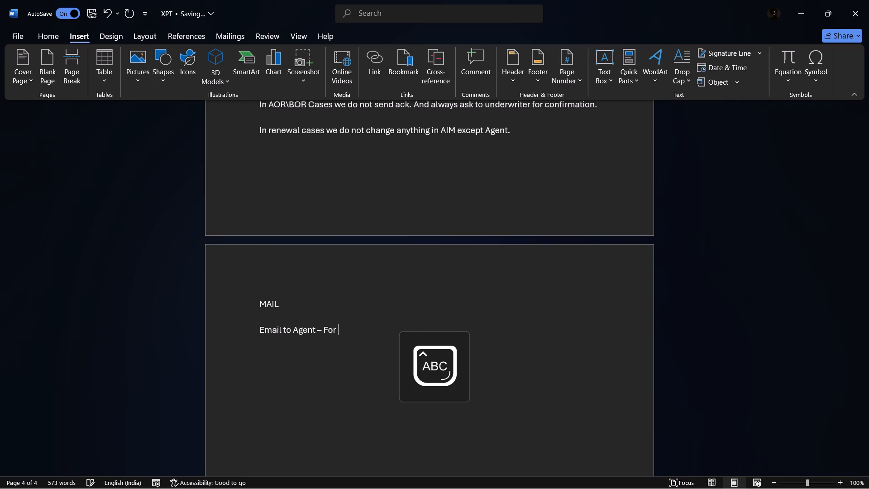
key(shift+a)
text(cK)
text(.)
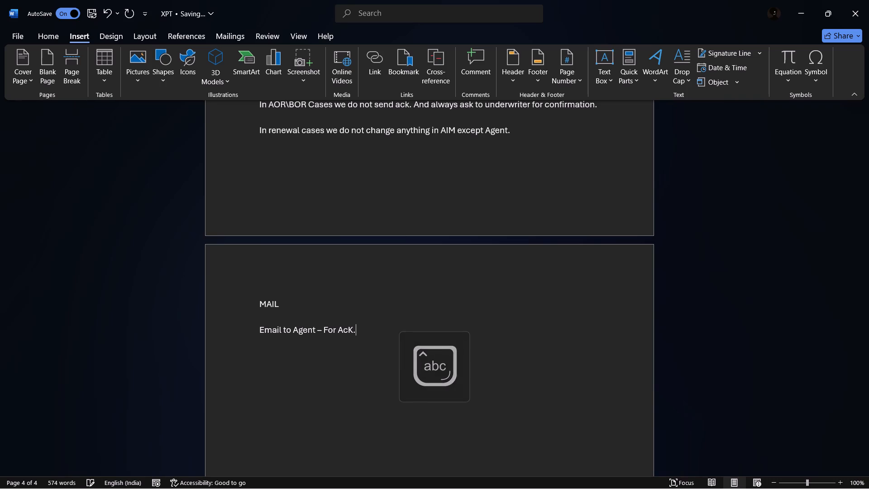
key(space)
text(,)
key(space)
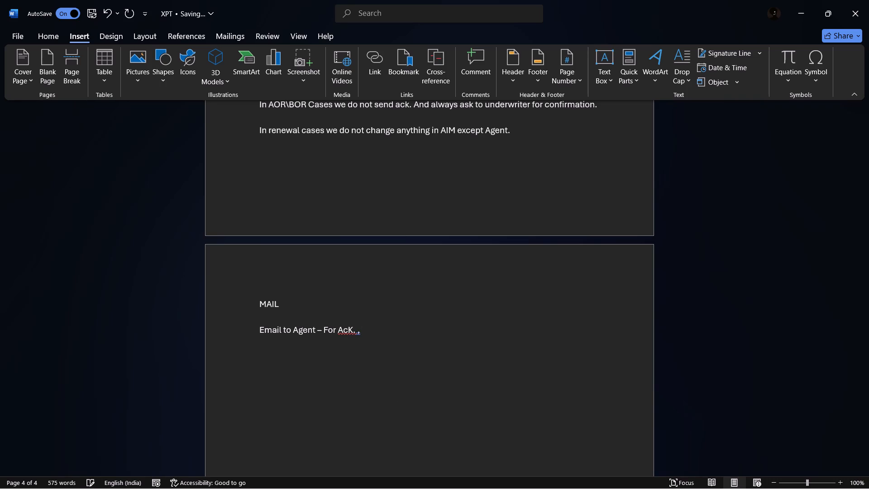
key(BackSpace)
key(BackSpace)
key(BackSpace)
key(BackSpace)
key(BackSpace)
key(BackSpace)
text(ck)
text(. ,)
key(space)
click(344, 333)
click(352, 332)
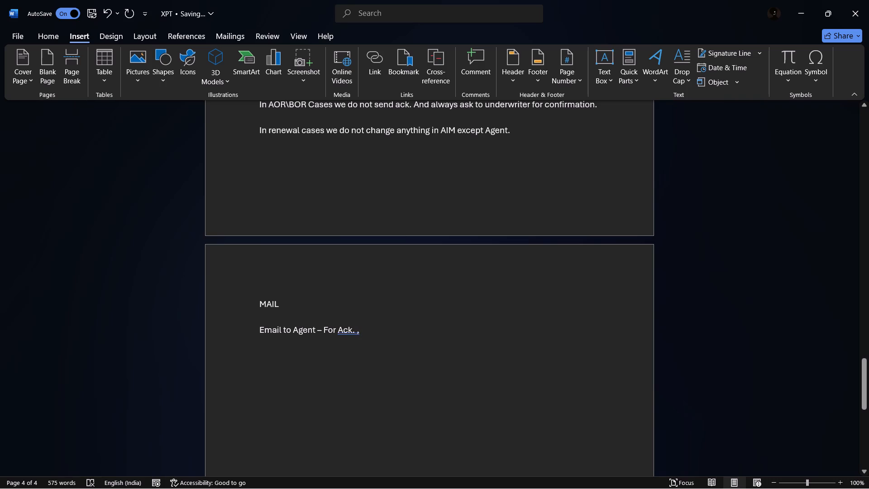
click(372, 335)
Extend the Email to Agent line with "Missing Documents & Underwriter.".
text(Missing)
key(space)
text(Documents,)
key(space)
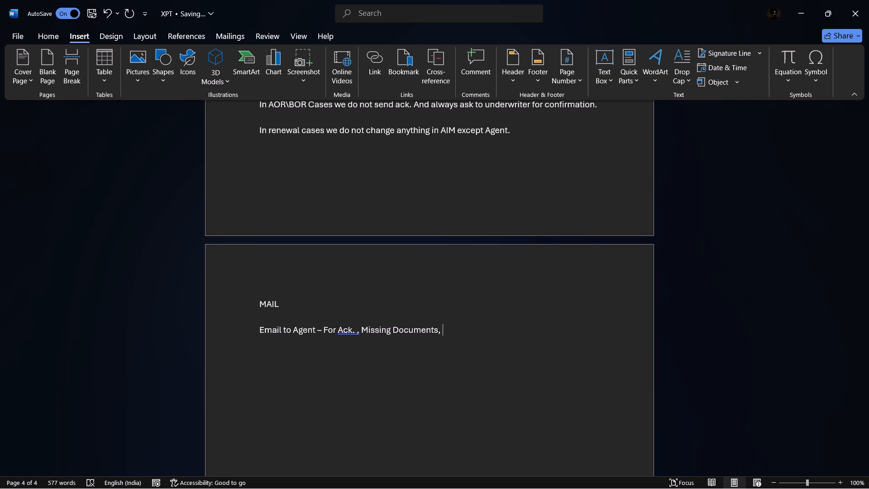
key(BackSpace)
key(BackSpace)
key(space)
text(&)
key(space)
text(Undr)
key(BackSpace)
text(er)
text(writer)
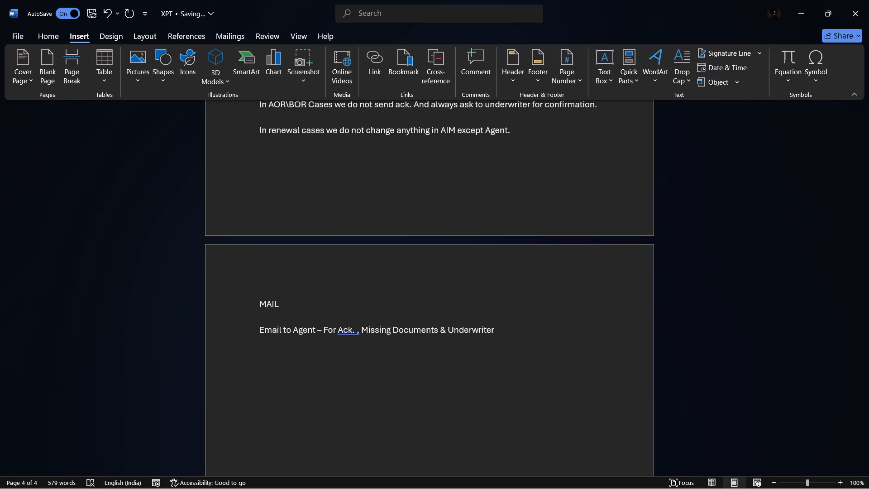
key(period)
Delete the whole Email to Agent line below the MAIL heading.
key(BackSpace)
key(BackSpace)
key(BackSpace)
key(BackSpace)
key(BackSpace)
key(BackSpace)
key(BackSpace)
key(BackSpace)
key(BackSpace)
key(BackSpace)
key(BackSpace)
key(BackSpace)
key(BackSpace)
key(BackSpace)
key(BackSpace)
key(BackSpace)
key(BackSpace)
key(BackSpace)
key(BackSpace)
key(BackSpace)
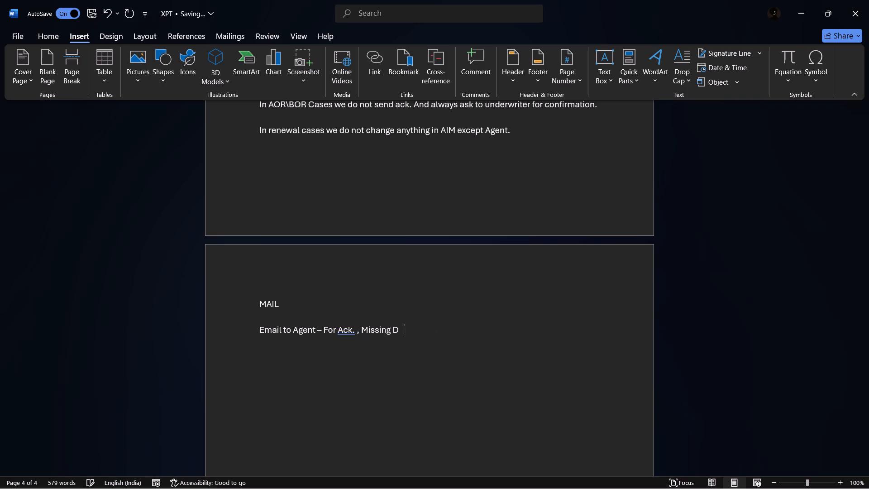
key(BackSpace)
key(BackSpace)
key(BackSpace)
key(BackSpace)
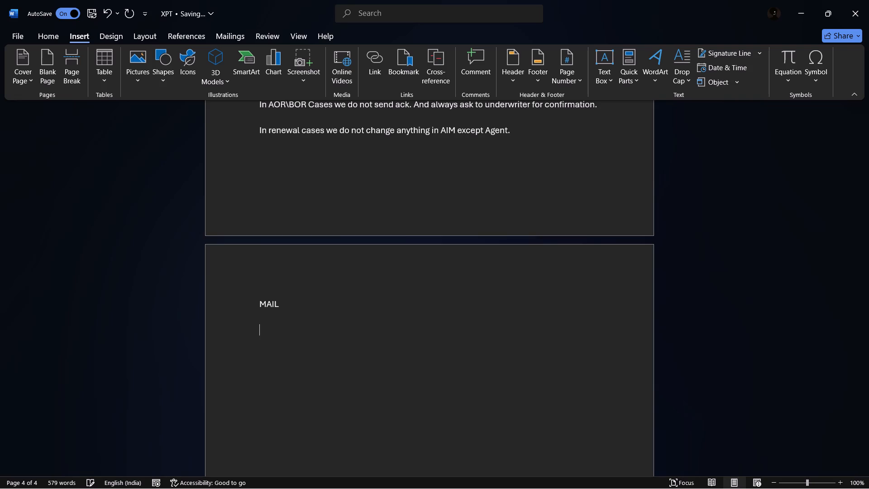
Write the line "Acknowledgement – To Agent" below the MAIL heading.
text(Acknowledge)
text(ment)
key(space)
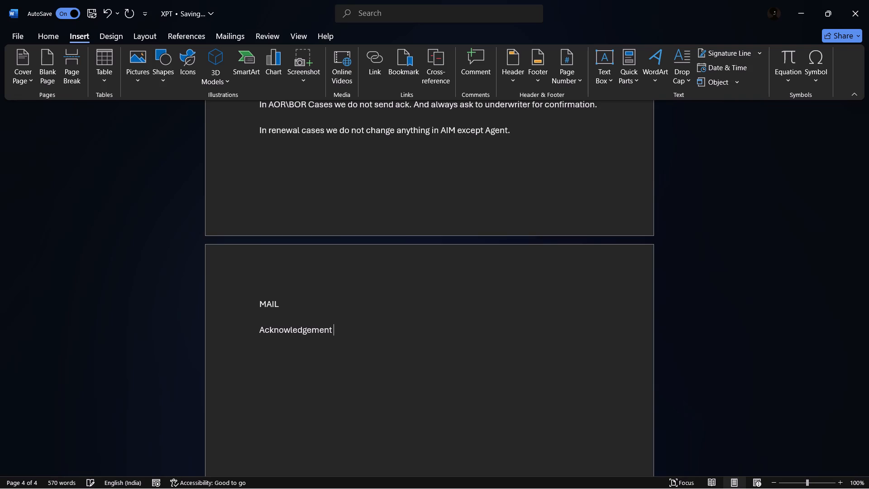
text(-)
key(space)
text(to)
key(BackSpace)
key(BackSpace)
text(To)
key(space)
text(Agent)
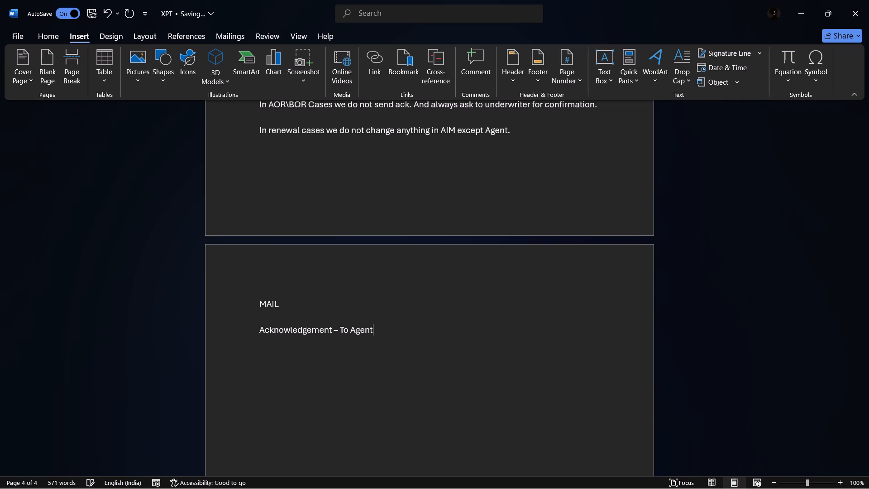
Add the line "Decline – To Agent , BCC – Underwriter" two line breaks below the Acknowledgement line.
key(shift+Return)
key(shift+Return)
text(De)
text(cline -)
key(space)
text(To)
key(space)
text(Agent)
key(space)
text(,)
key(space)
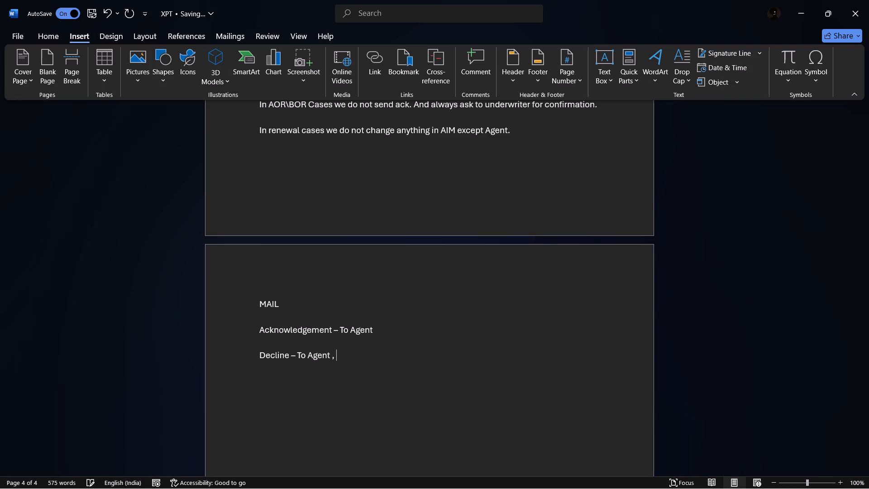
text(BCC -)
key(space)
text(Underwriter)
key(space)
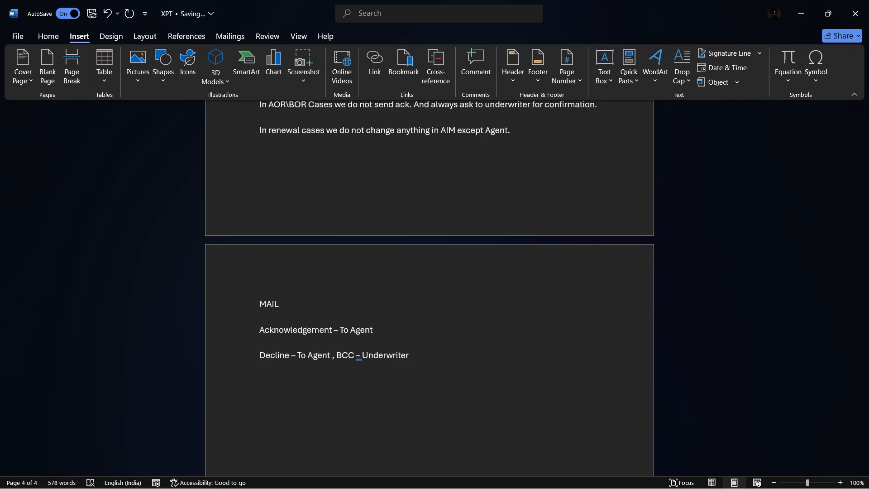
click(363, 353)
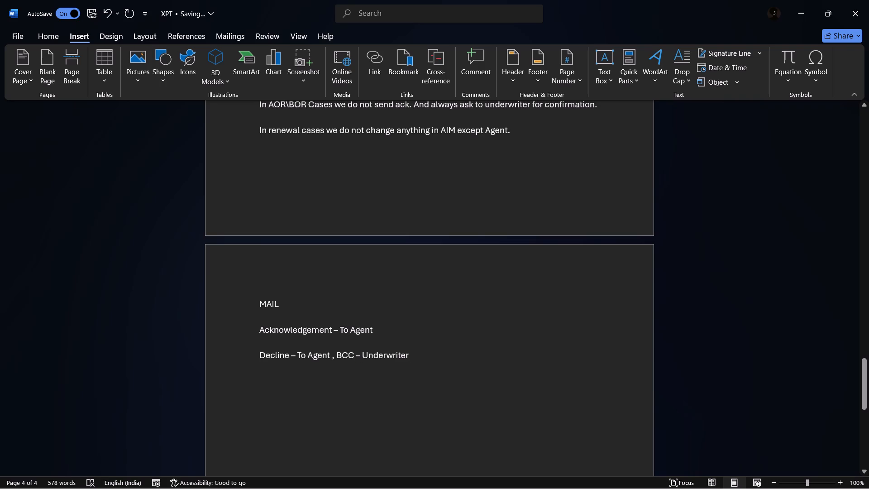
click(421, 356)
Add the line "Confirmation – Reply To Underwriter" two line breaks below the Decline line.
key(shift+Return)
key(shift+Return)
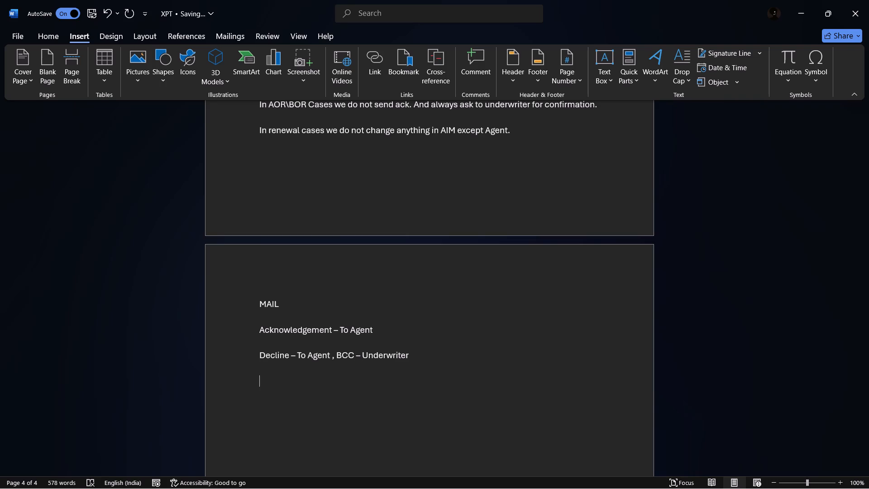
text(Confirmation)
key(space)
text(-)
key(space)
text(Reply)
key(space)
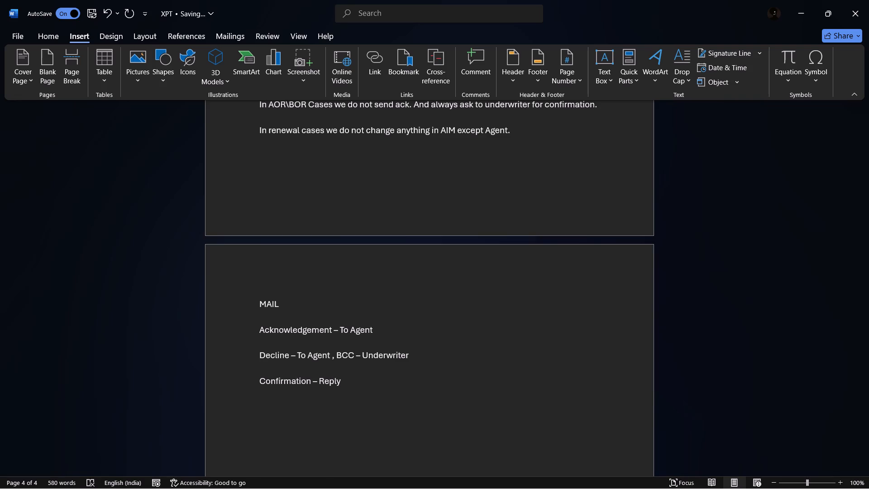
text(To)
key(space)
text(Underwriter)
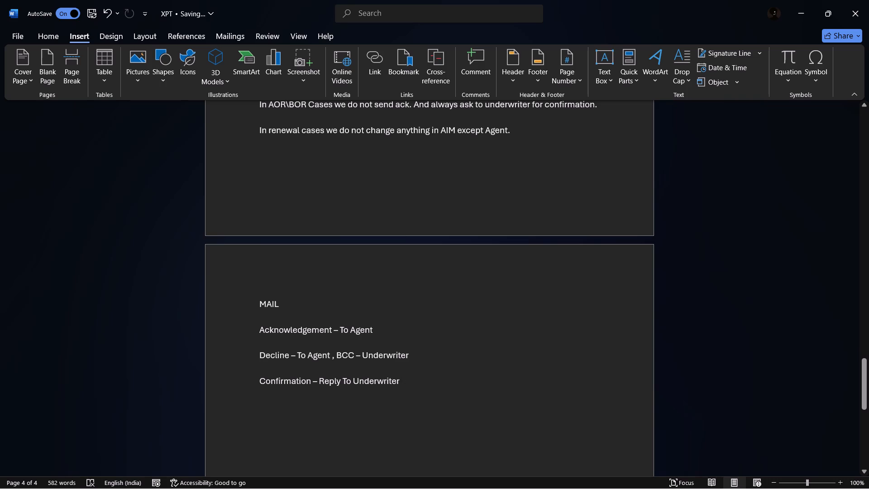
Insert "MEMO" before "To Agent" in the Acknowledgement line.
click(338, 327)
key(space)
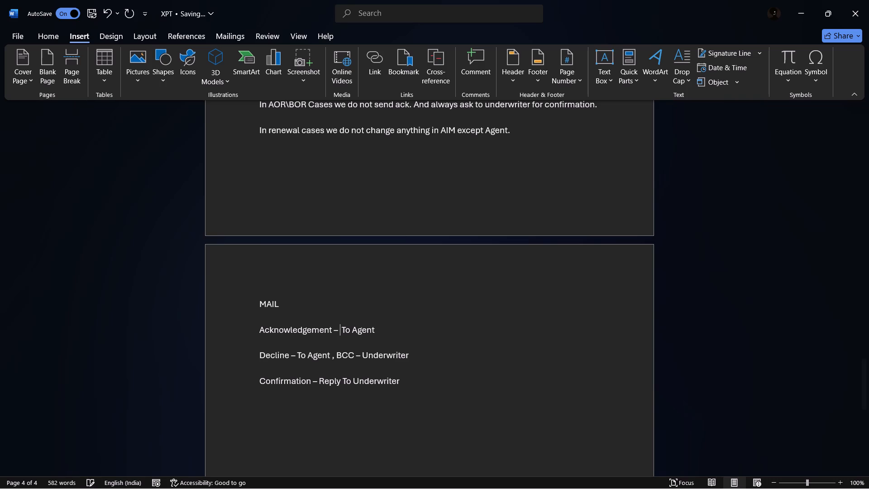
text(ME)
text(MO)
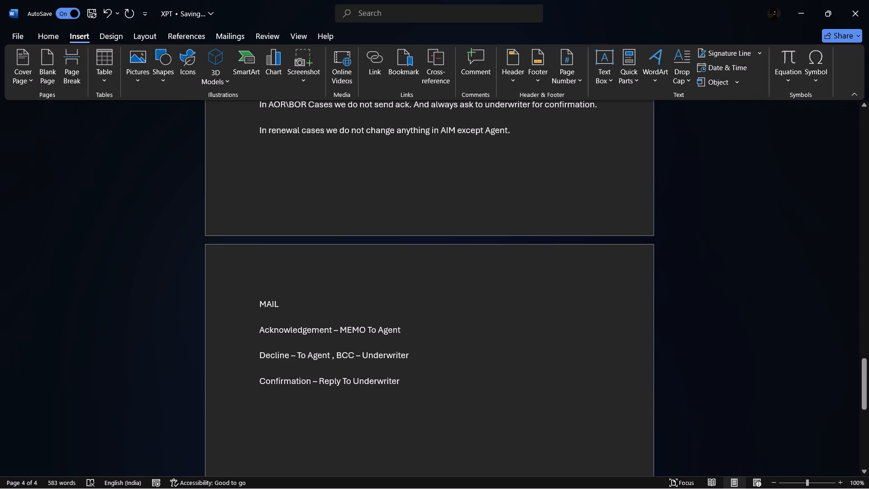
Copy the MAIL heading together with the Acknowledgement, Decline and Confirmation lines below it.
drag(259, 303, 418, 380)
key(ctrl+c)
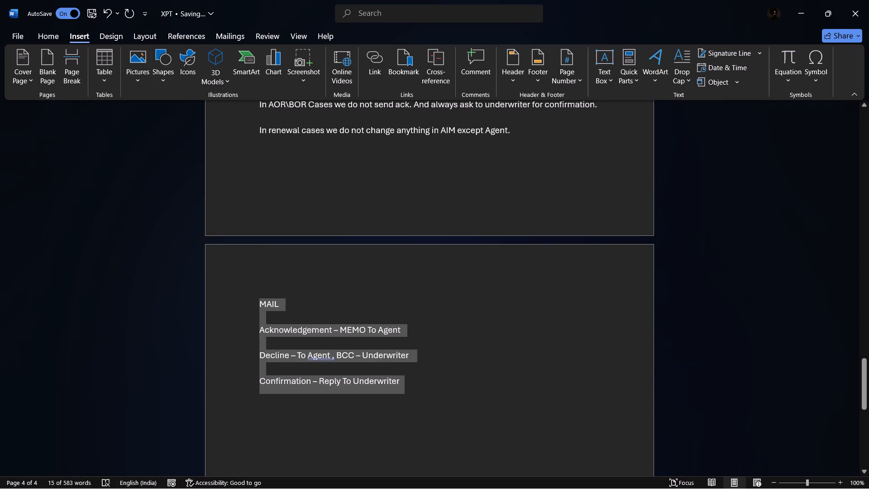
Remove one extra blank line above the AOR\BOR note and one above the Underwriter Task heading.
scroll(429, 264, up, 2)
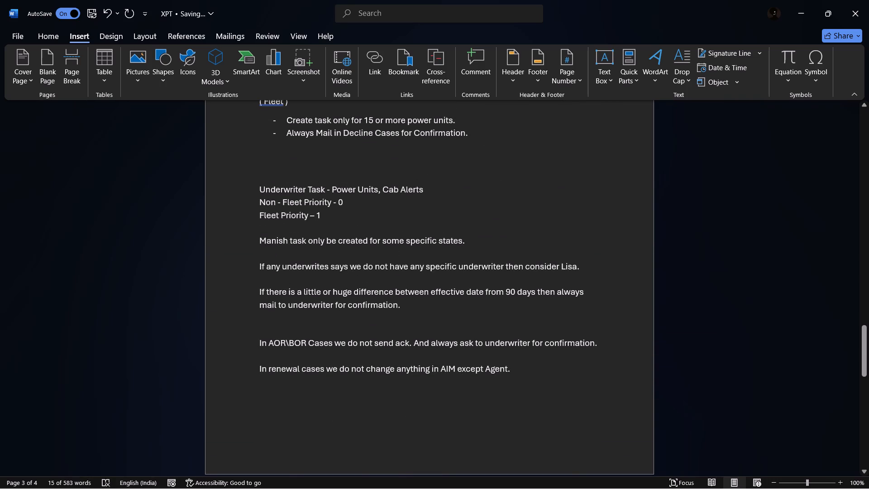
click(304, 331)
key(BackSpace)
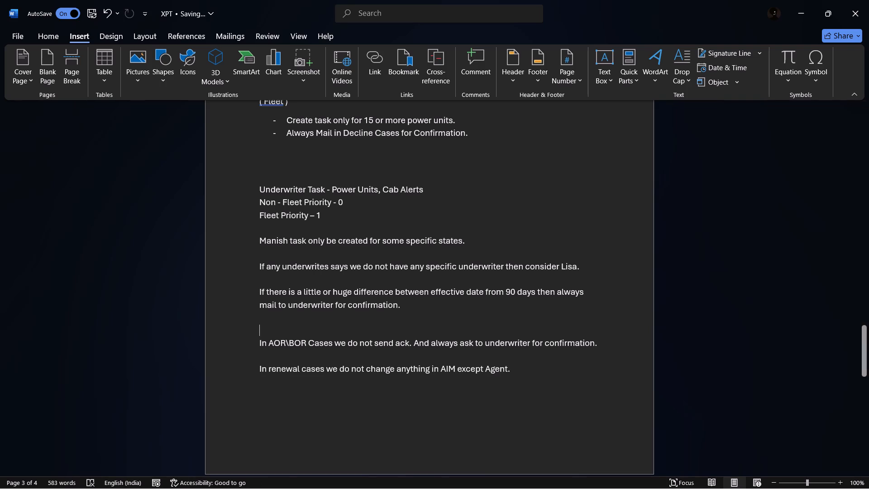
click(298, 176)
key(BackSpace)
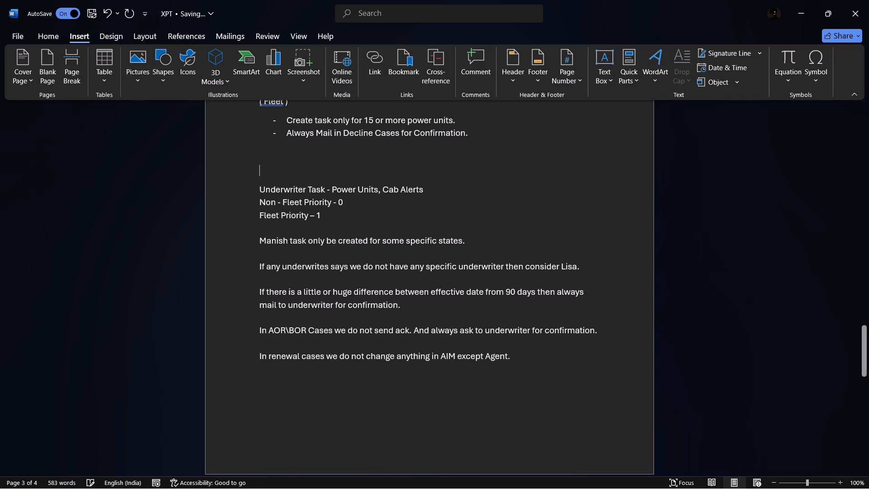
Paste the copied MAIL section two line breaks below the renewal-cases note.
click(530, 340)
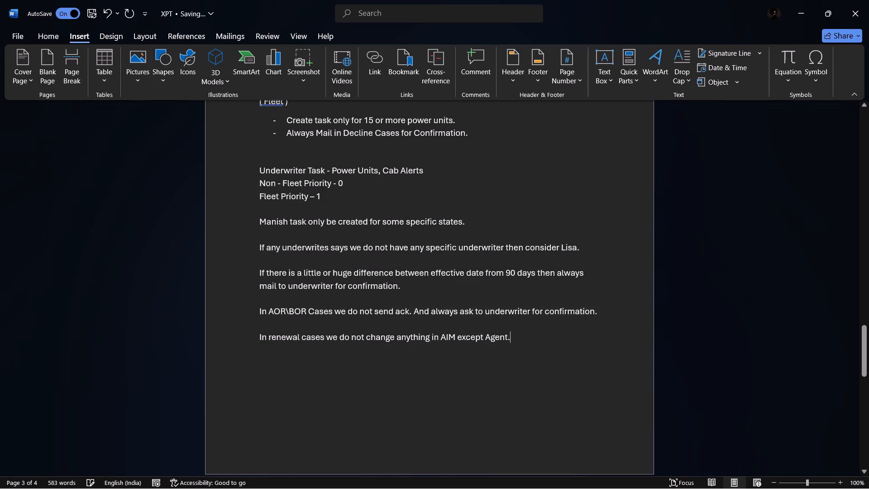
key(Return)
key(Return)
key(ctrl+v)
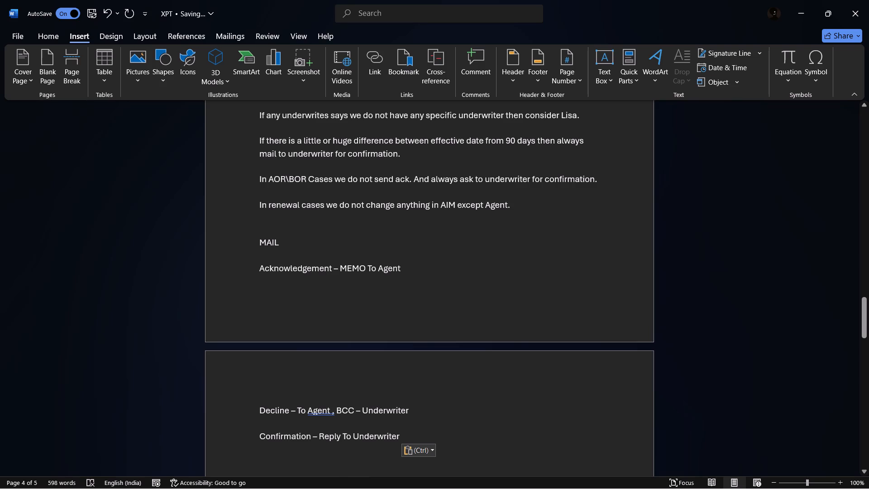
Remove one extra blank line above the SVA Division ( Non - Fleet ) heading.
scroll(320, 340, up, 7)
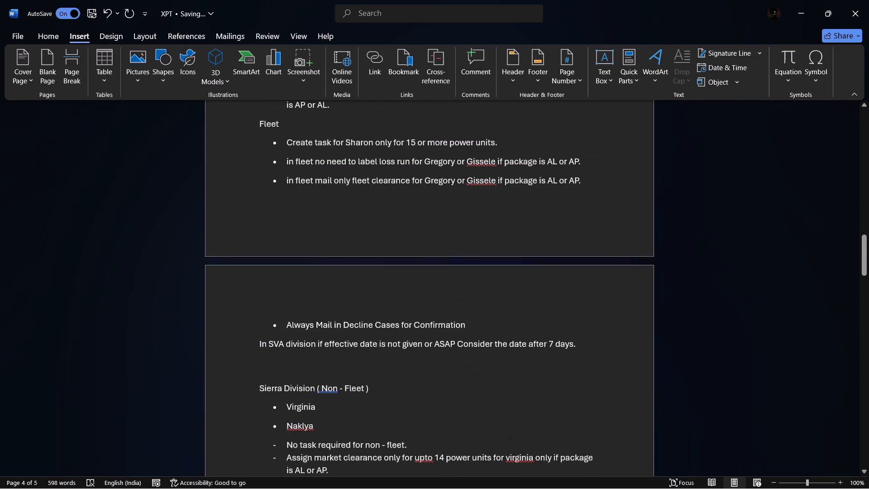
scroll(320, 340, up, 20)
scroll(320, 340, up, 8)
scroll(320, 340, down, 2)
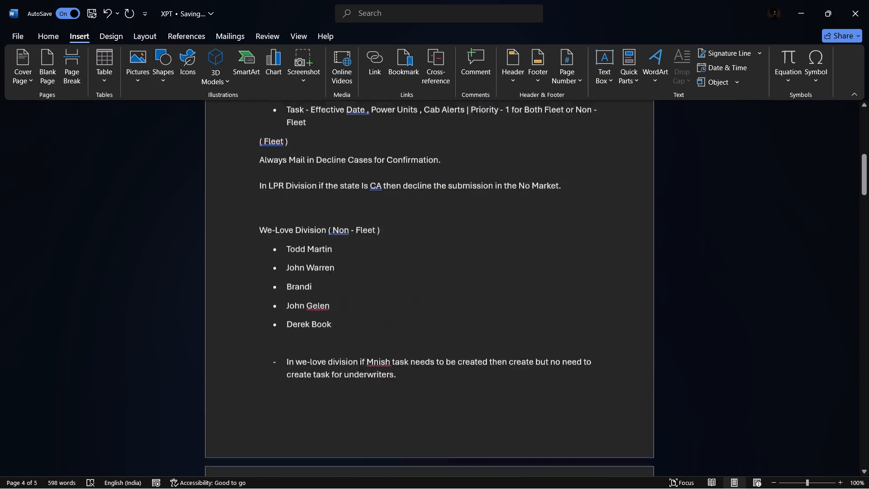
scroll(320, 340, down, 2)
scroll(320, 340, up, 1)
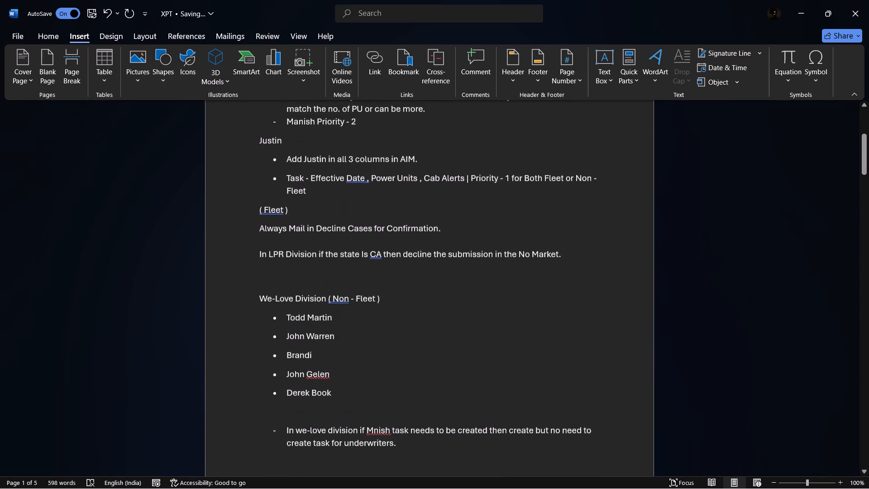
scroll(320, 340, up, 1)
scroll(314, 320, down, 4)
click(285, 254)
key(BackSpace)
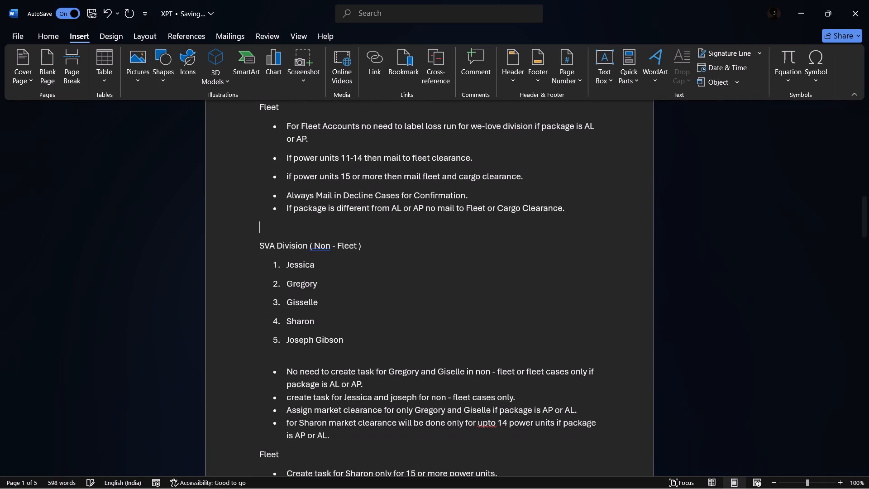
Review the notes from the SVA Division down to the pasted MAIL section and check how it falls across the pages.
scroll(352, 316, down, 4)
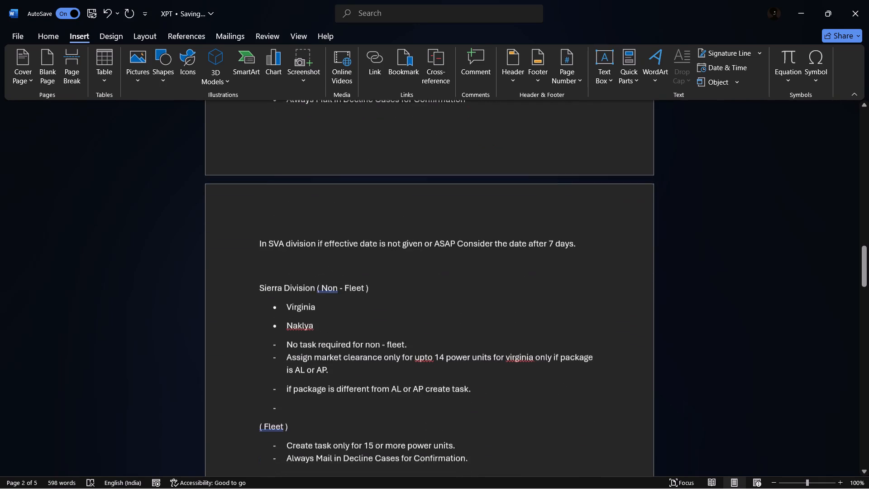
scroll(326, 344, down, 2)
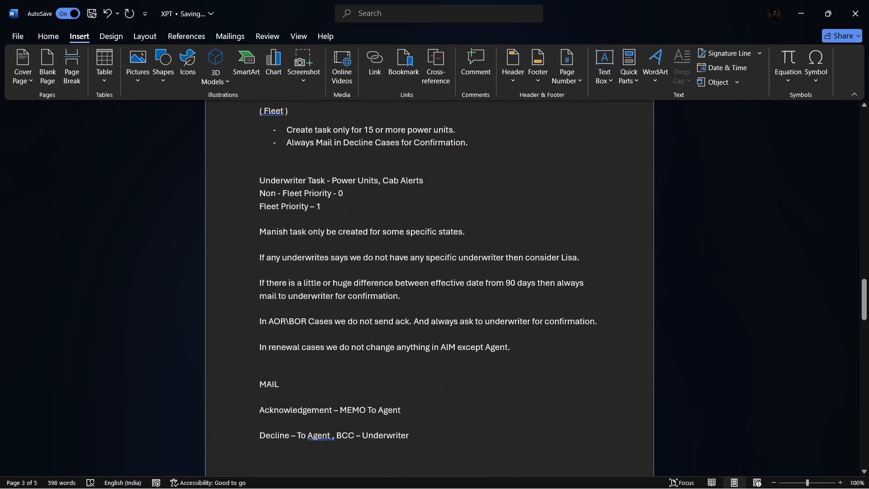
scroll(326, 344, down, 1)
scroll(295, 281, down, 1)
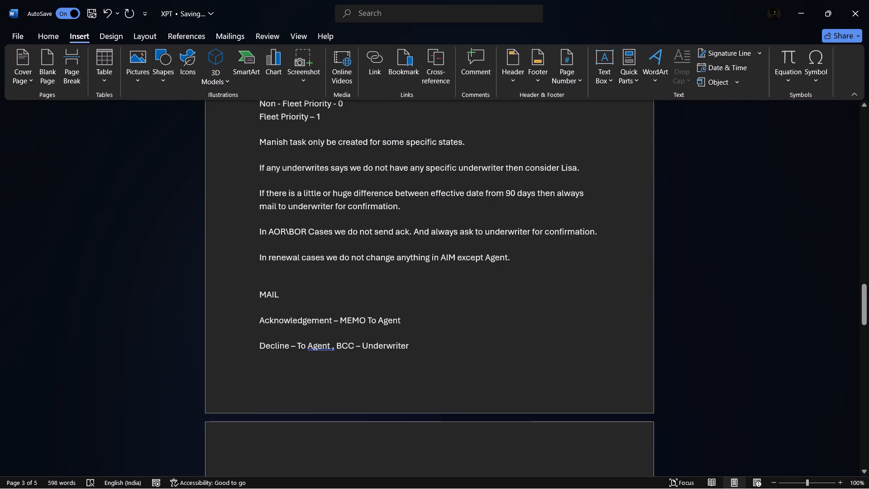
scroll(295, 281, down, 1)
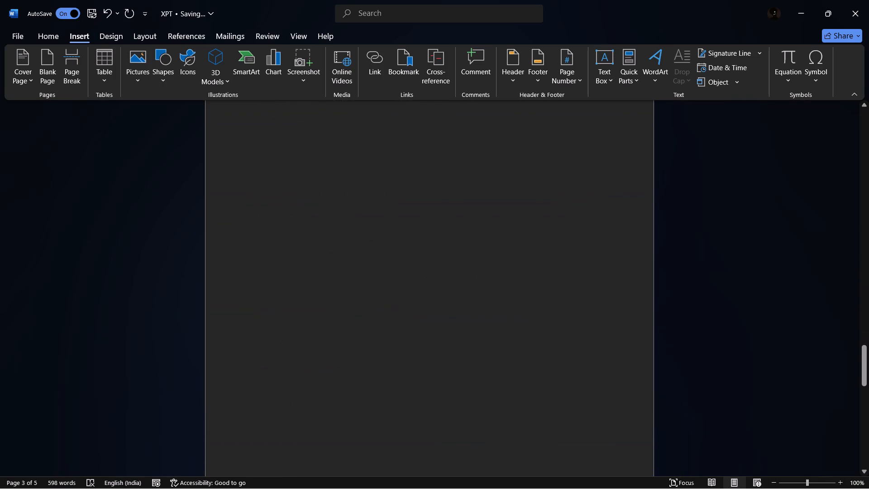
scroll(295, 281, up, 3)
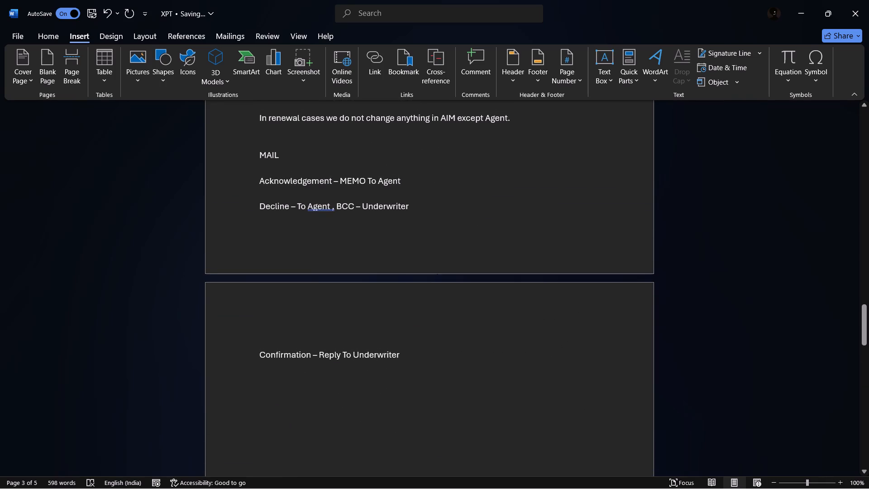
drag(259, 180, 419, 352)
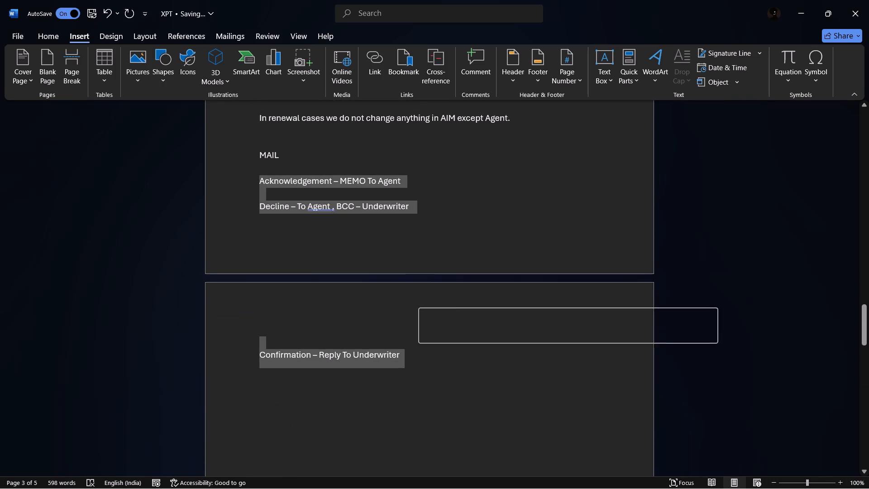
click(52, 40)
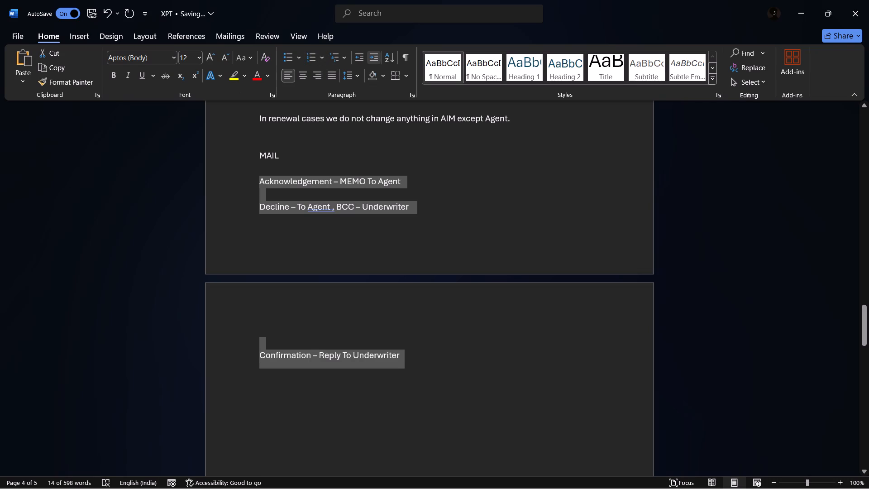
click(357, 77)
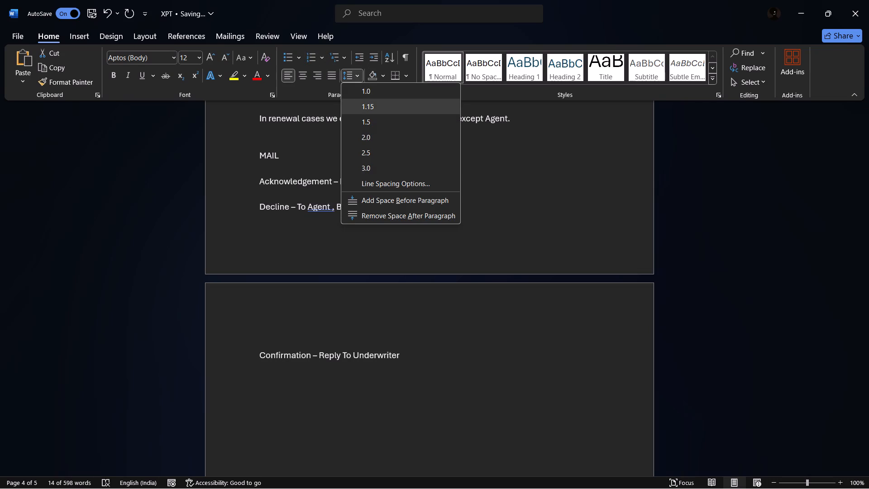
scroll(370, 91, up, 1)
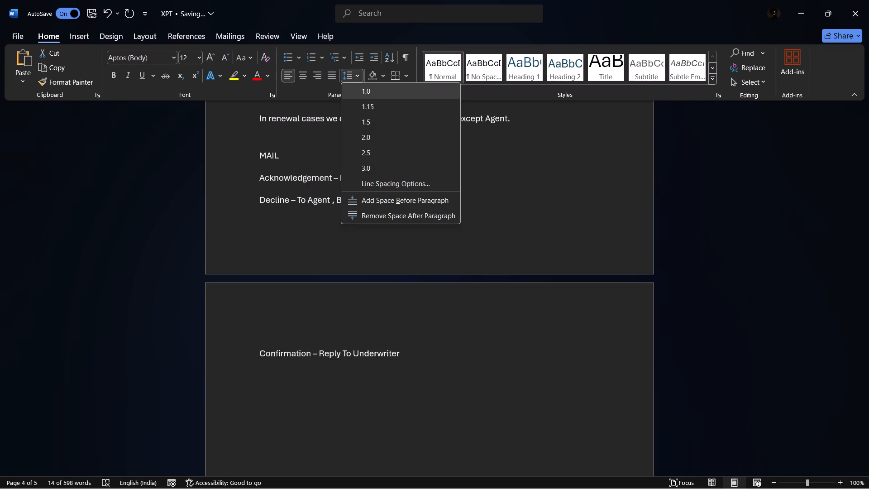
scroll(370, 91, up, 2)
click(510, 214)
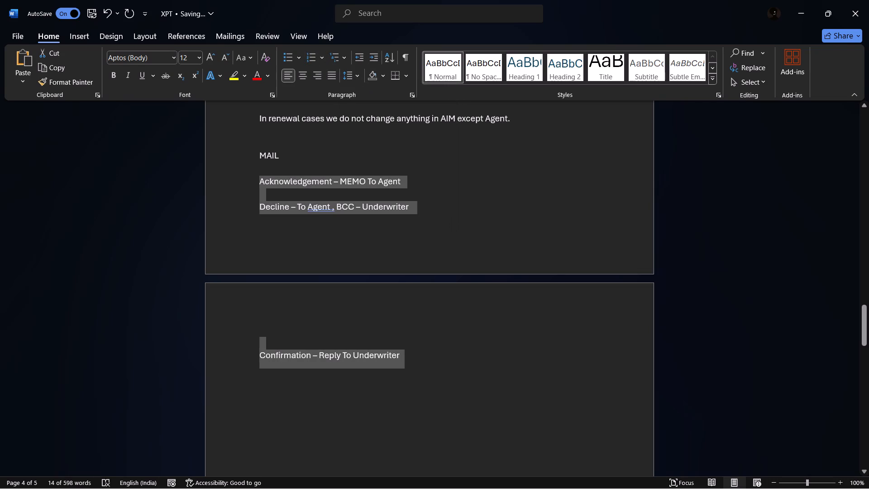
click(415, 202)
Delete the empty dash item above the ( Fleet ) heading in the Sierra Division section.
scroll(300, 165, up, 1)
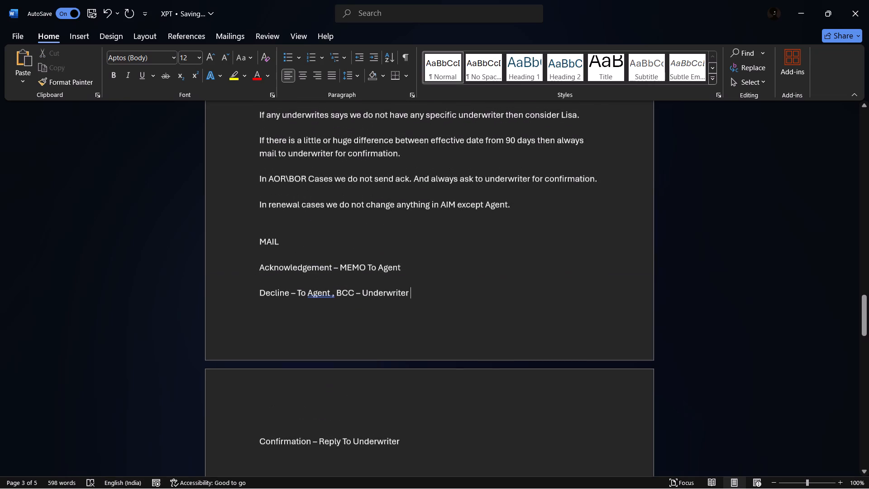
scroll(285, 225, up, 2)
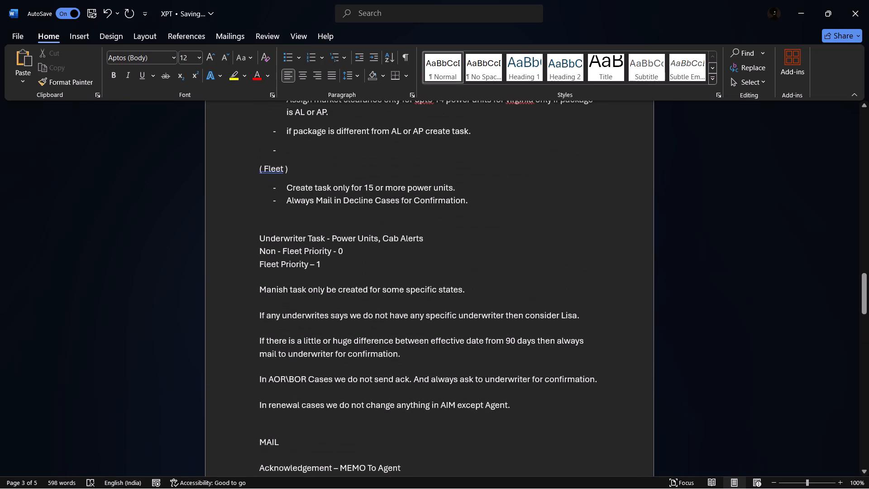
scroll(285, 225, up, 2)
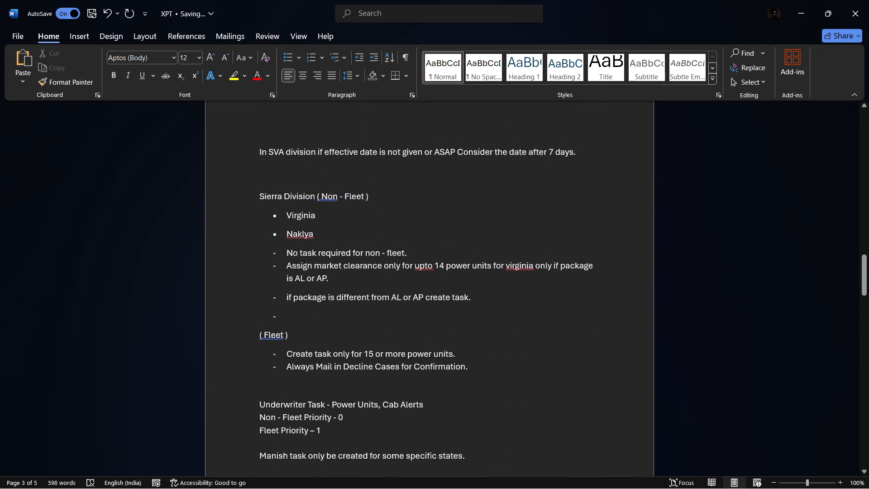
click(304, 321)
key(BackSpace)
key(BackSpace)
key(BackSpace)
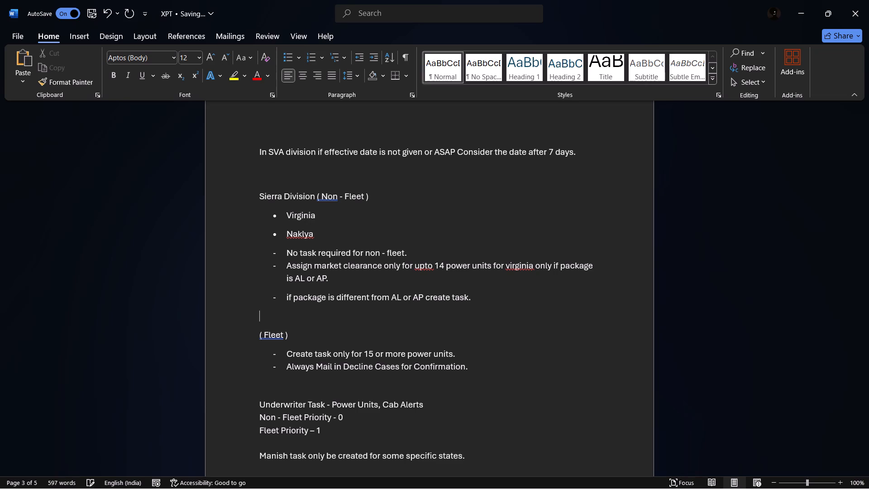
key(BackSpace)
Review the pages from the Sierra Division section to the pasted MAIL section to check the layout.
scroll(304, 321, down, 2)
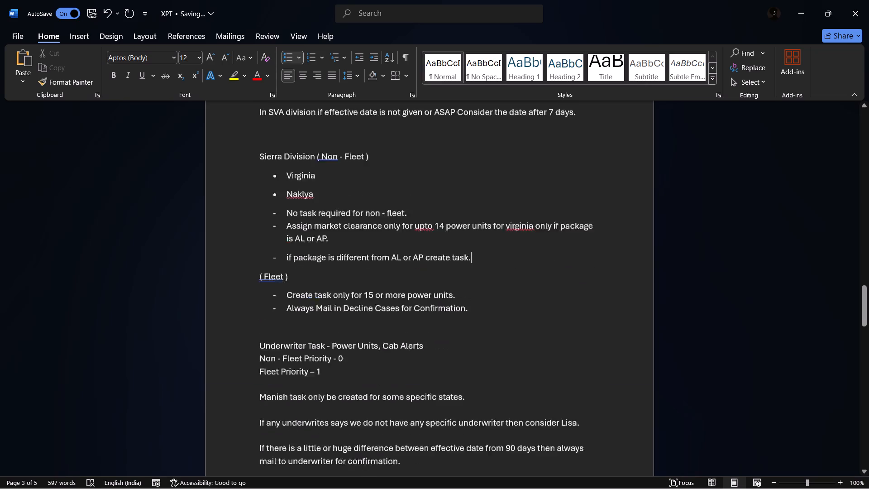
scroll(304, 321, down, 2)
scroll(304, 321, up, 3)
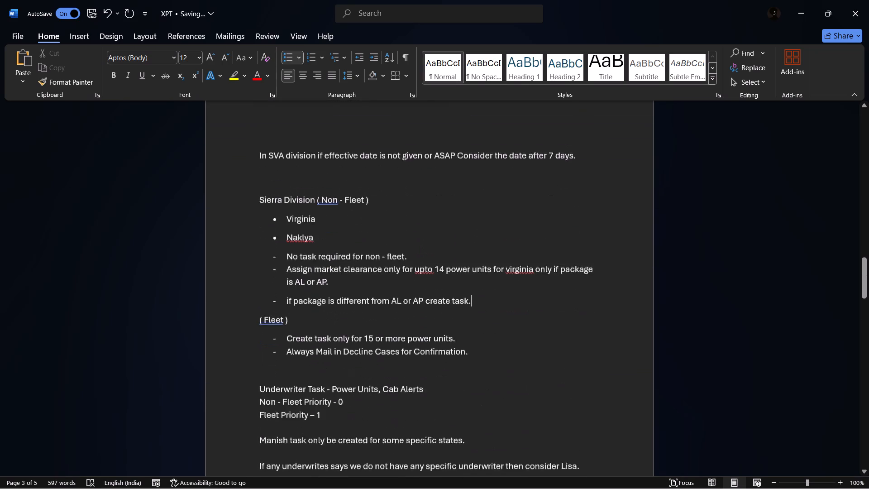
scroll(304, 321, up, 1)
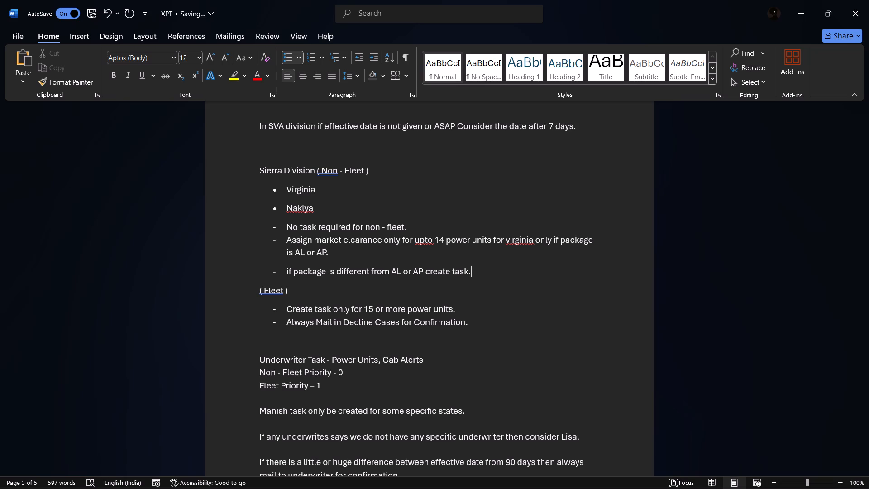
scroll(304, 321, down, 4)
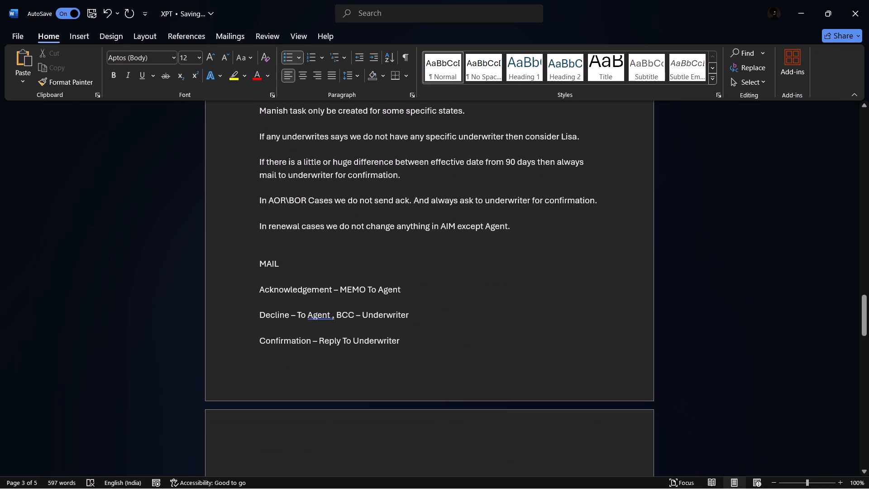
Place the cursor on the empty first line of the page following the pasted MAIL section.
scroll(304, 321, down, 1)
click(250, 202)
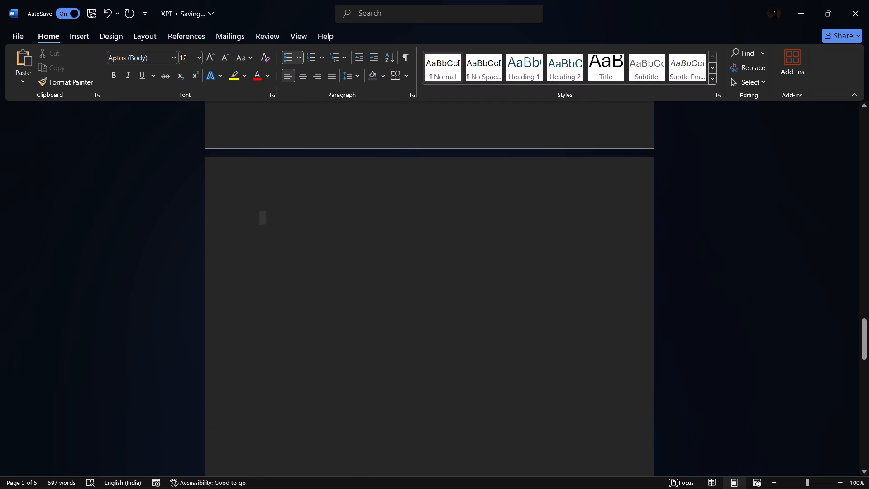
click(240, 211)
click(265, 210)
click(277, 216)
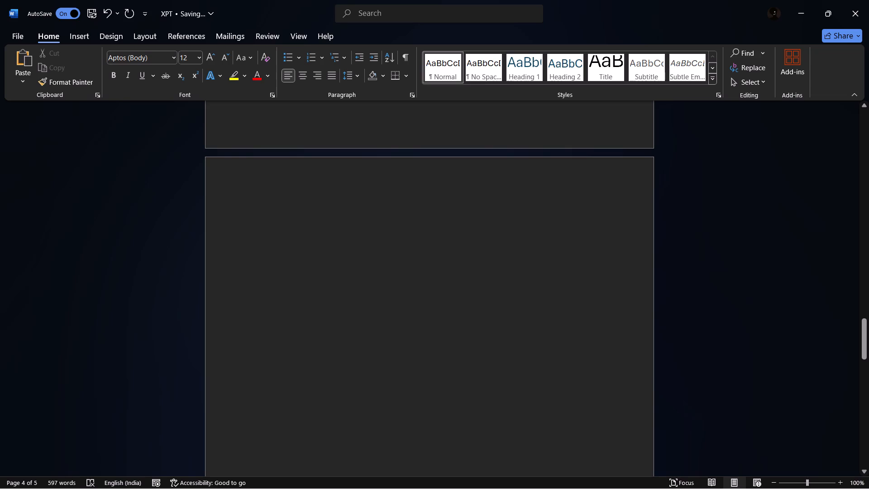
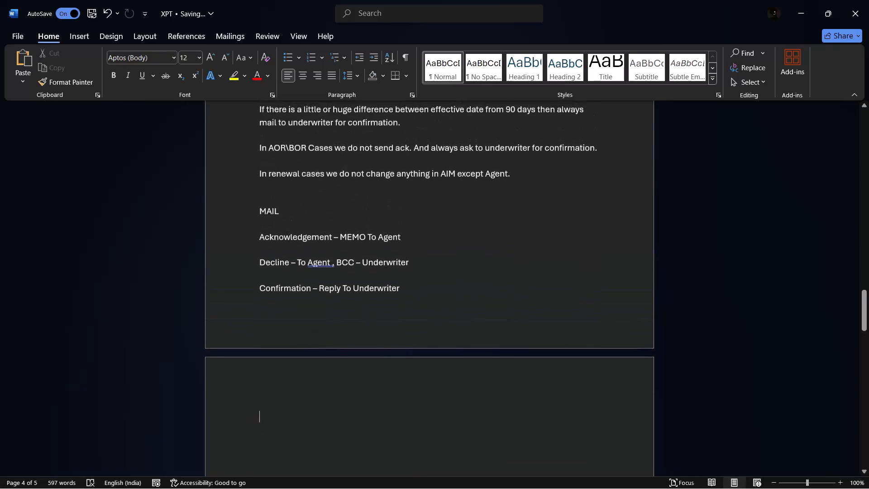
Return to the beginning of the XPT notes and save the document.
scroll(277, 216, up, 10)
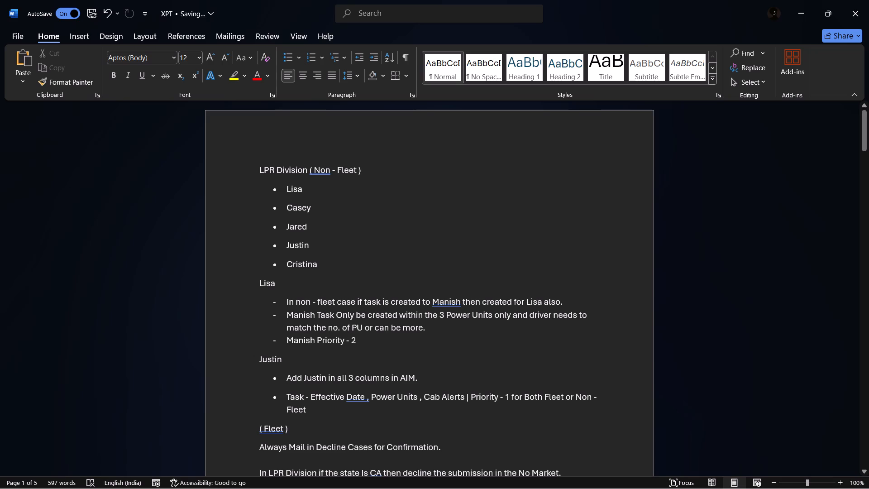
key(ctrl+s)
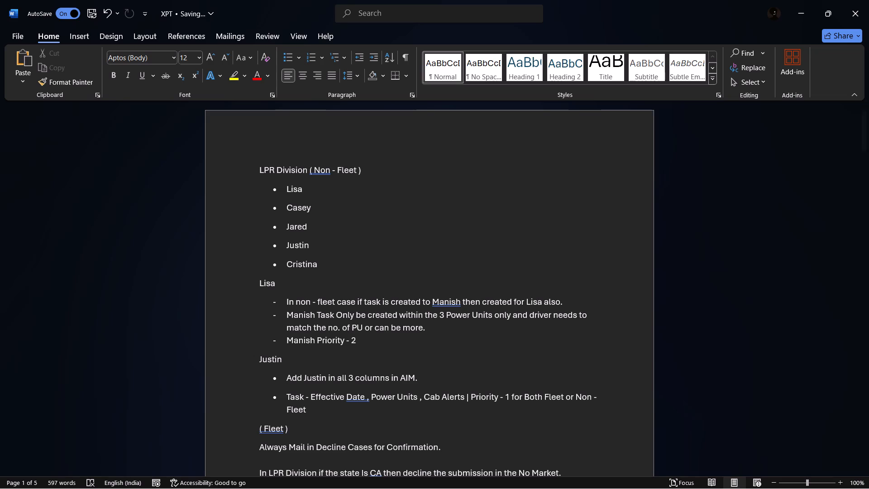
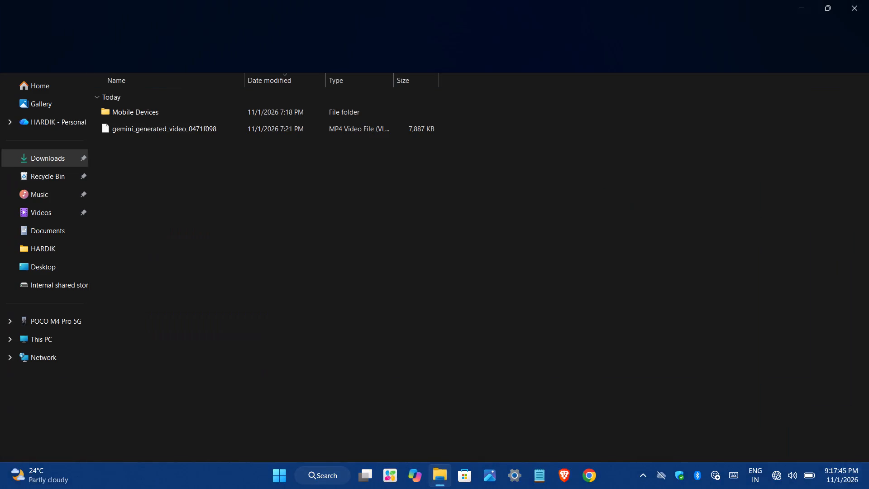
Close the Downloads folder window to return to the desktop.
click(868, 0)
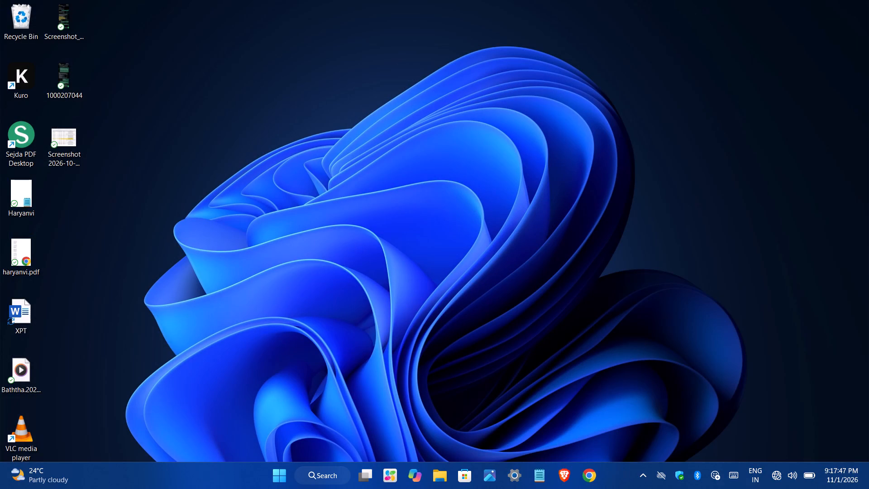
Delete the Baththa media file from the desktop.
click(22, 364)
key(Delete)
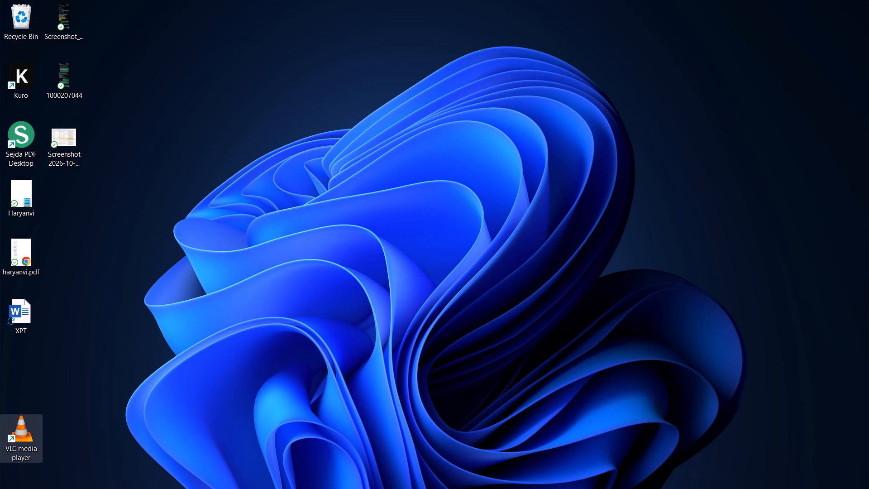
Move the VLC media player shortcut into the empty desktop spot directly below the XPT document.
drag(22, 431, 22, 371)
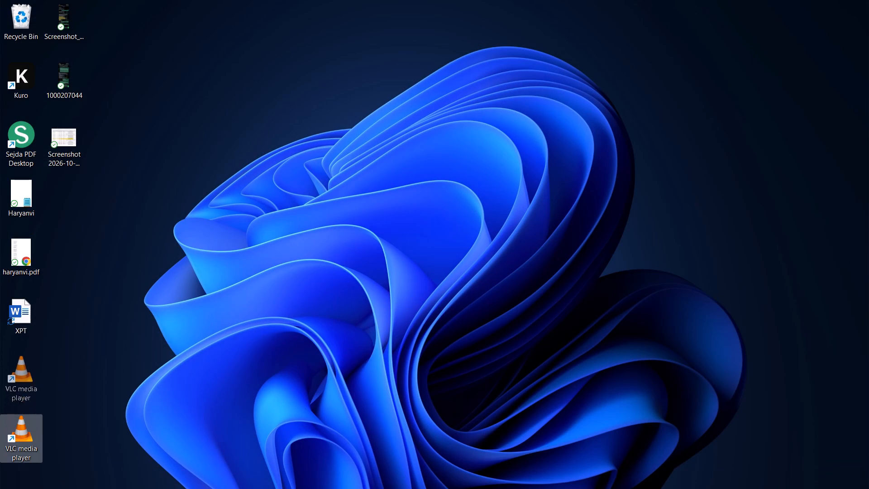
drag(22, 371, 22, 370)
click(244, 297)
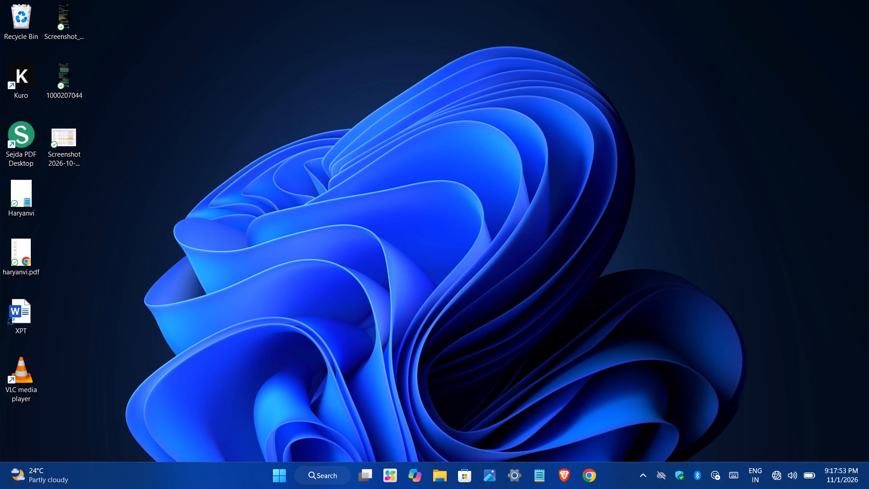
Bring up the available Wi-Fi networks, let the computer connect to POCO M4 Pro 5G 2, and dismiss the list.
click(774, 476)
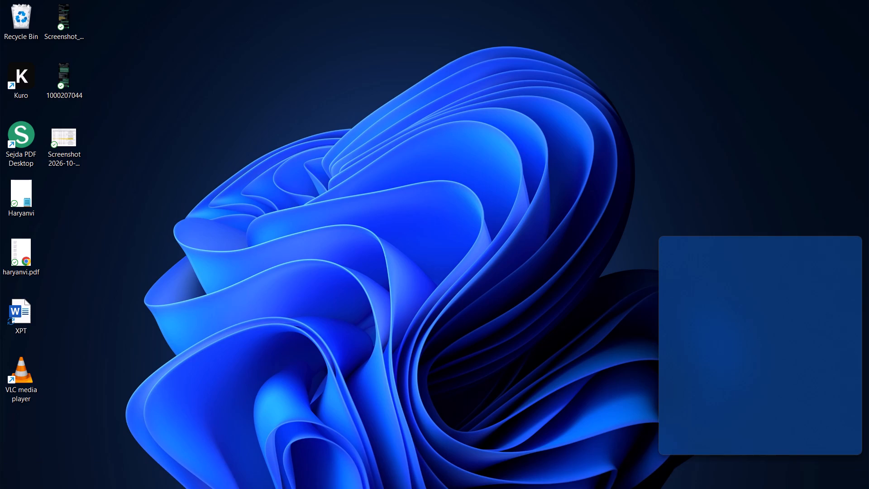
click(720, 268)
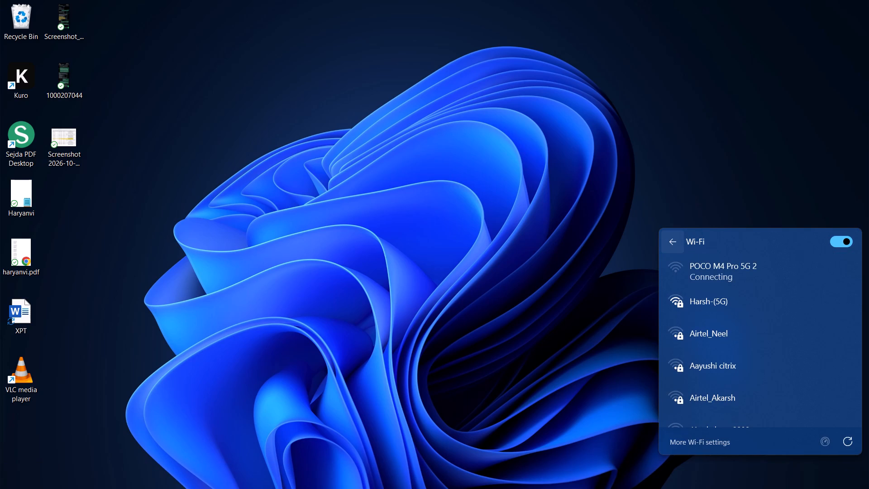
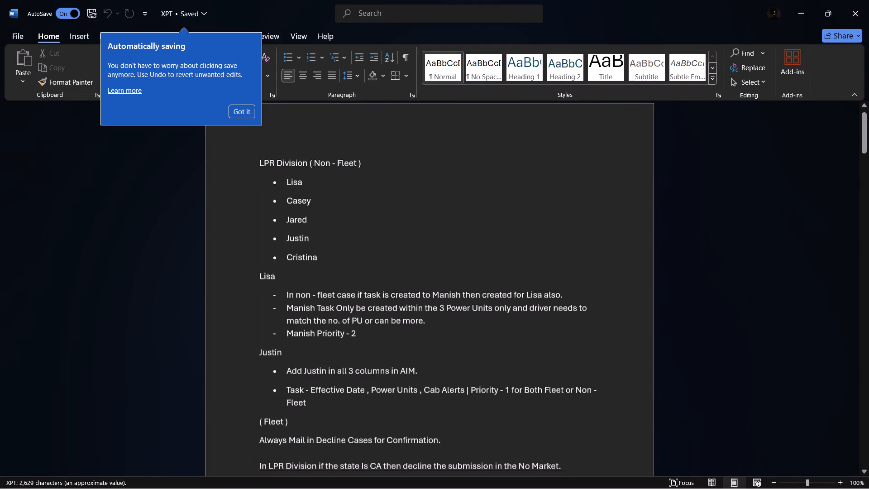
scroll(365, 296, down, 2)
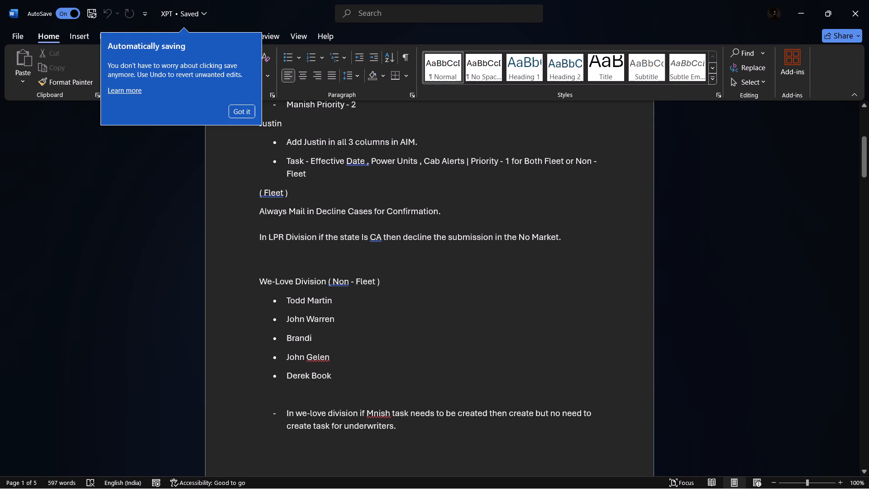
scroll(366, 295, down, 1)
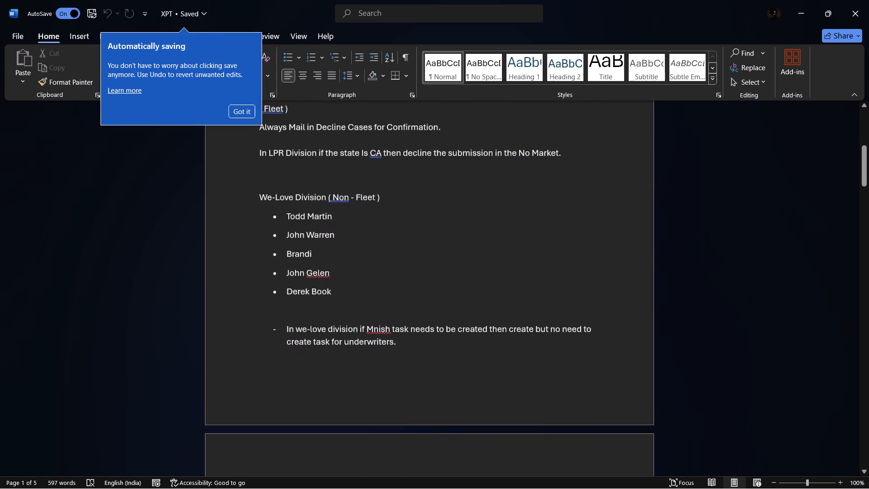
click(289, 179)
key(BackSpace)
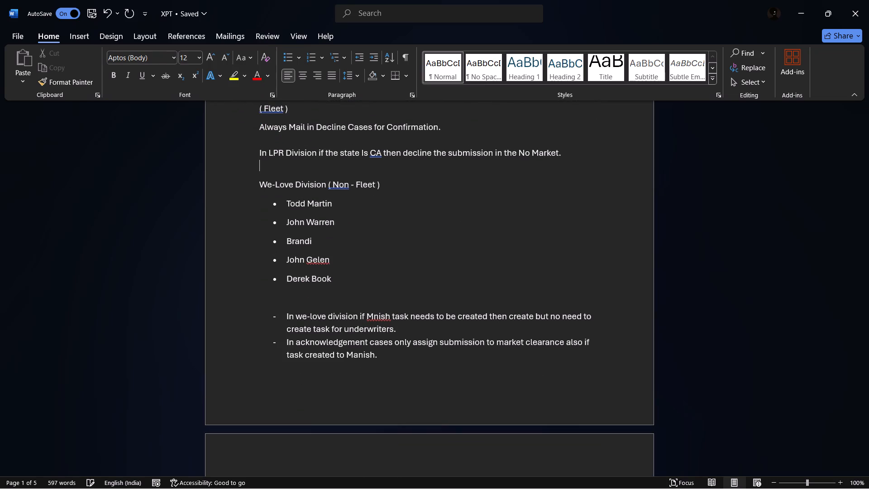
key(BackSpace)
key(Return)
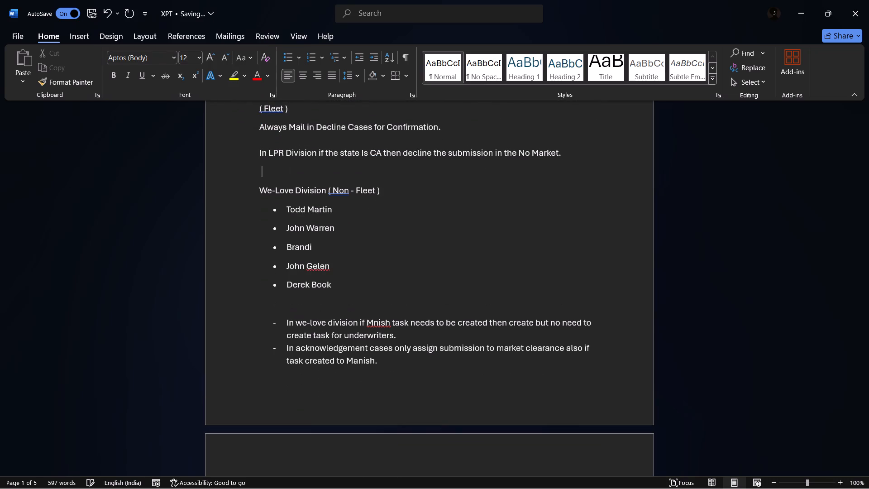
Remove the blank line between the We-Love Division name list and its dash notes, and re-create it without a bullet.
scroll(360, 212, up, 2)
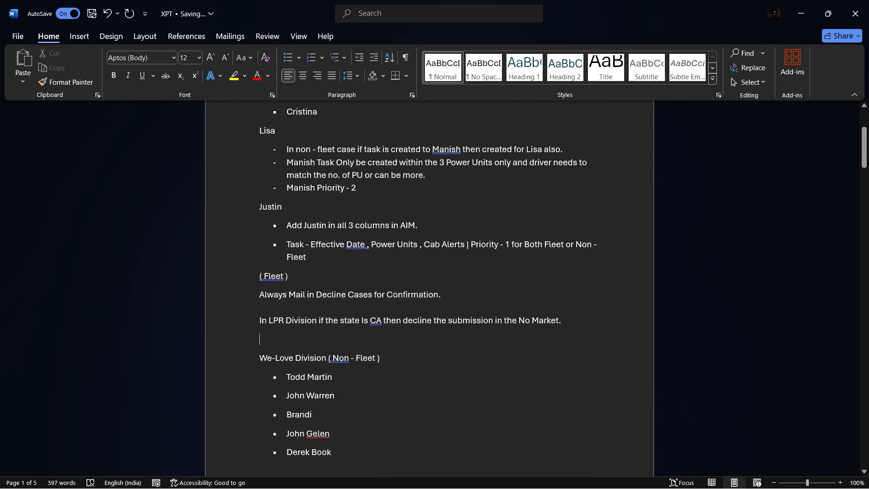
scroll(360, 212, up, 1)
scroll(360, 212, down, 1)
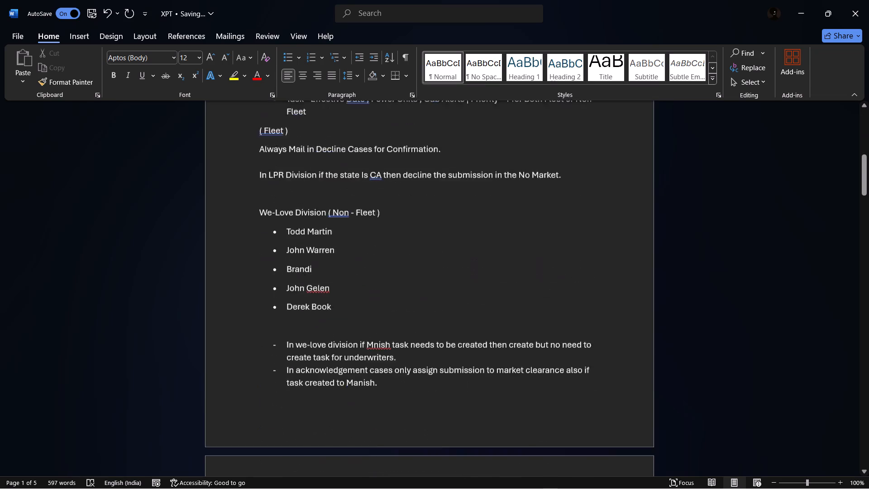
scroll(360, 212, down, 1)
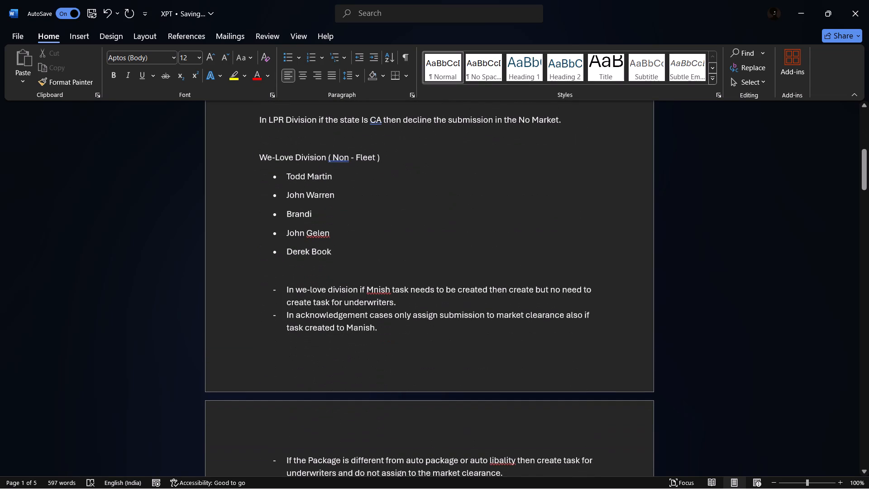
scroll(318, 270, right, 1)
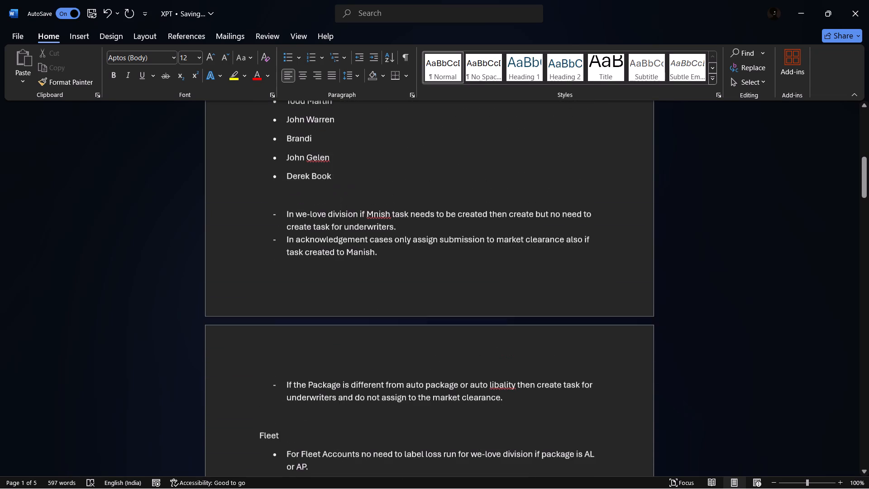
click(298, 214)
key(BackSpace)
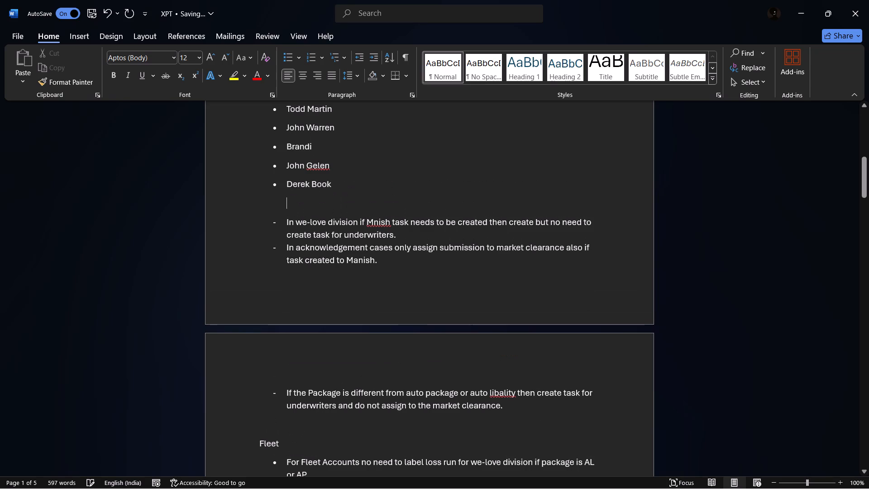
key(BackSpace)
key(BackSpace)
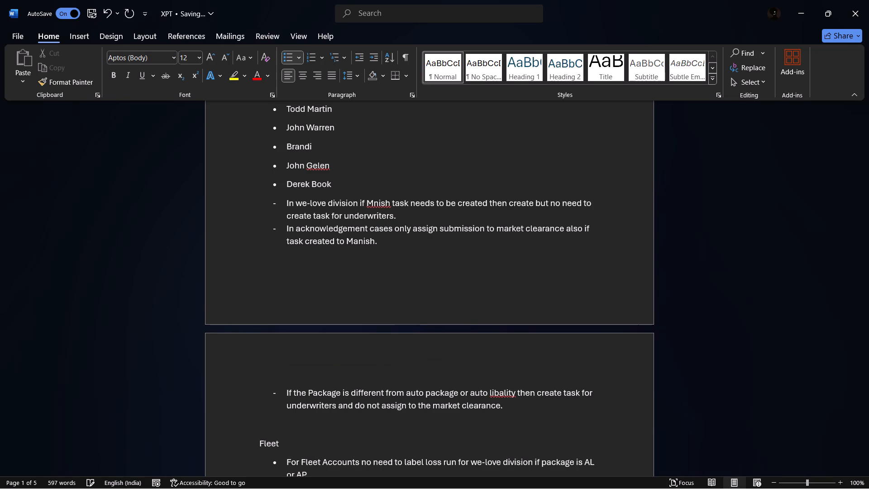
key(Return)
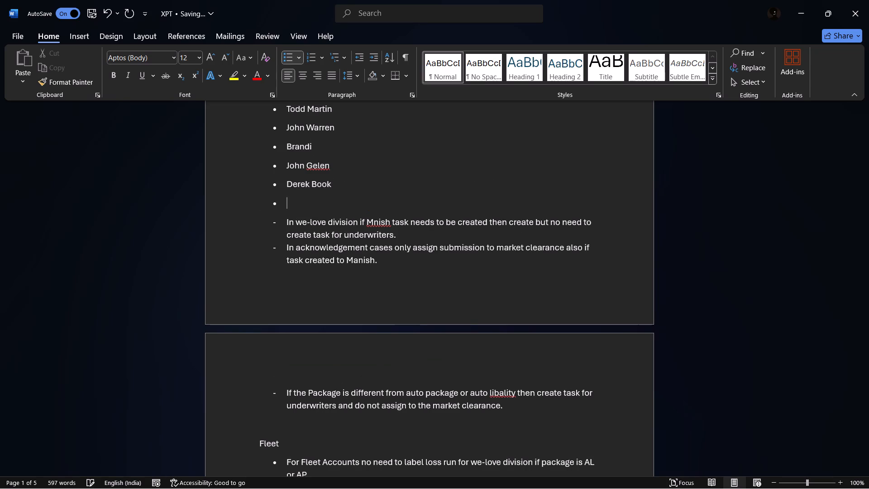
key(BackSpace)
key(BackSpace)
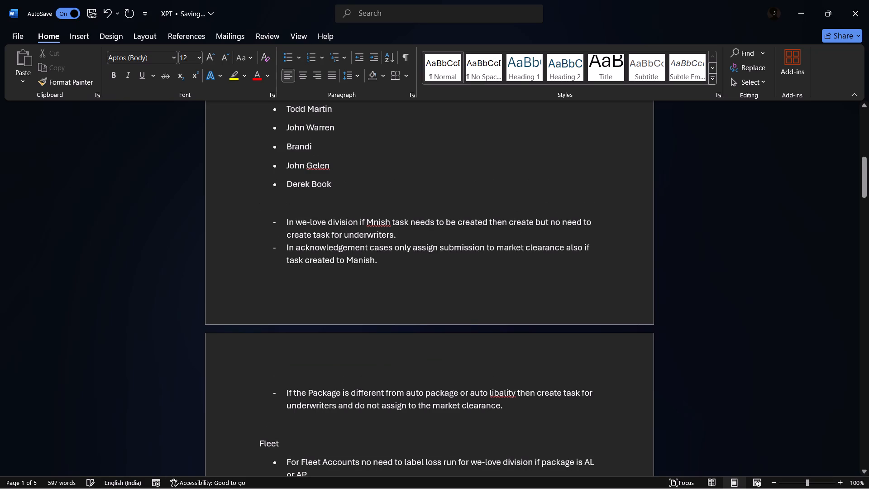
Change the bullets of the first two non-fleet notes under the SVA Division name list to dashes.
scroll(381, 299, down, 2)
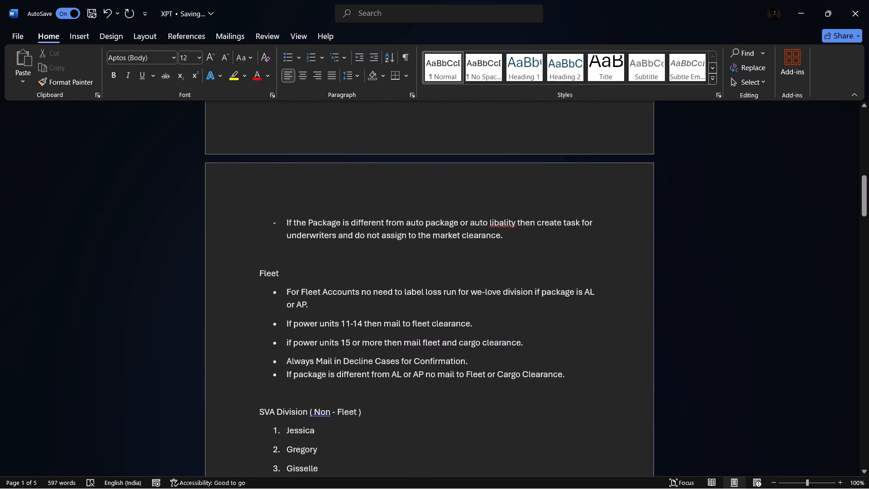
scroll(381, 299, down, 2)
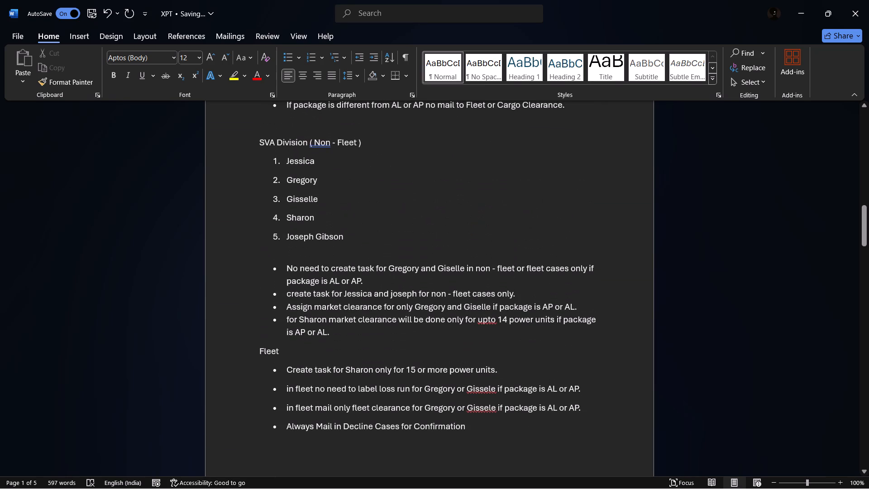
click(287, 268)
key(BackSpace)
key(BackSpace)
text(-)
key(space)
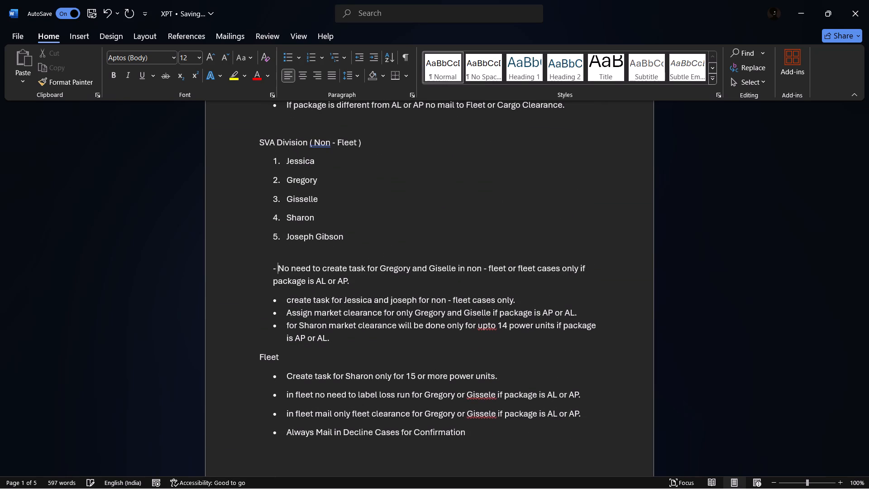
click(287, 295)
key(BackSpace)
key(BackSpace)
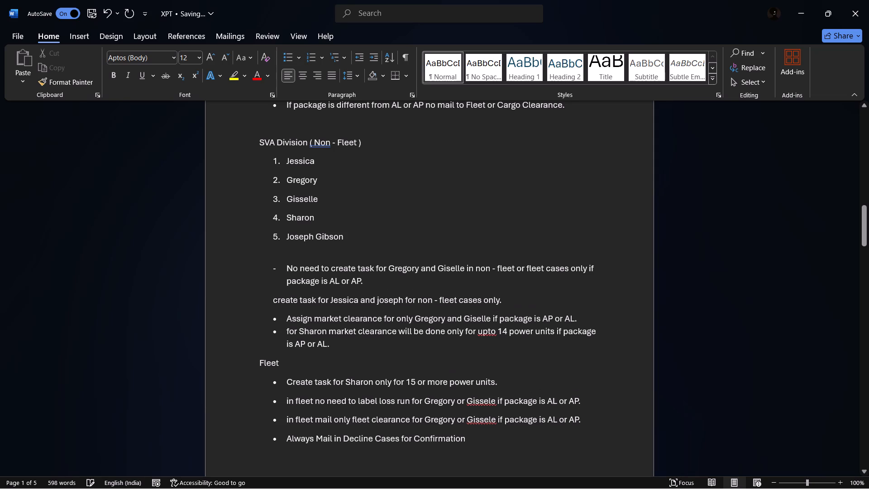
text(-)
key(space)
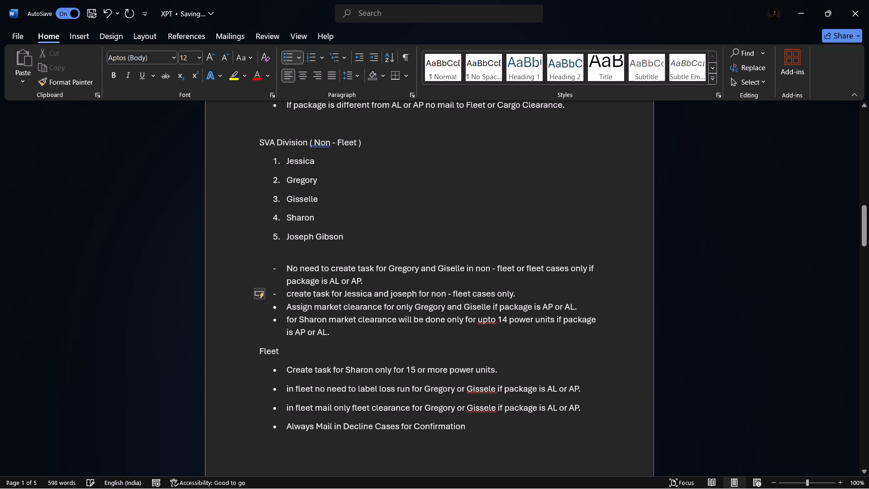
Change the bullets of the two SVA Division notes about market clearance to dashes.
click(285, 307)
key(BackSpace)
key(BackSpace)
text(-)
key(space)
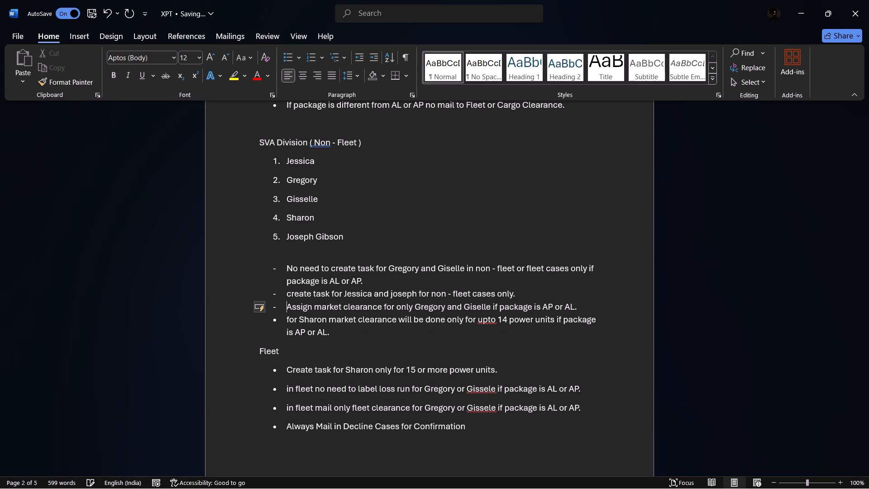
click(287, 321)
key(BackSpace)
key(BackSpace)
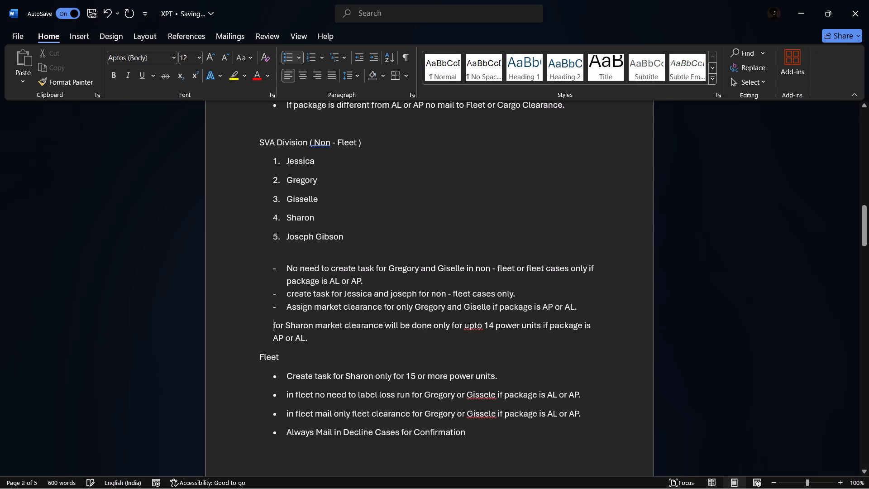
text(-)
key(space)
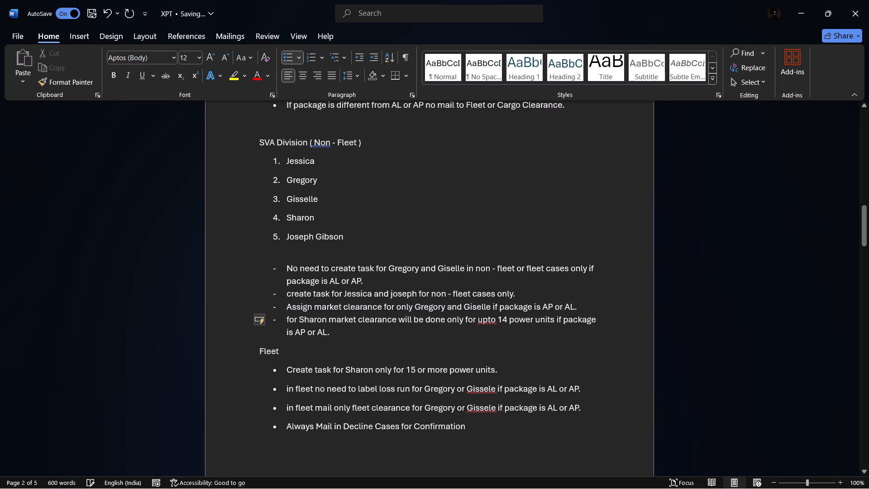
Delete the extra blank line between the SVA effective-date note and the Sierra Division ( Non - Fleet ) heading.
scroll(378, 321, down, 2)
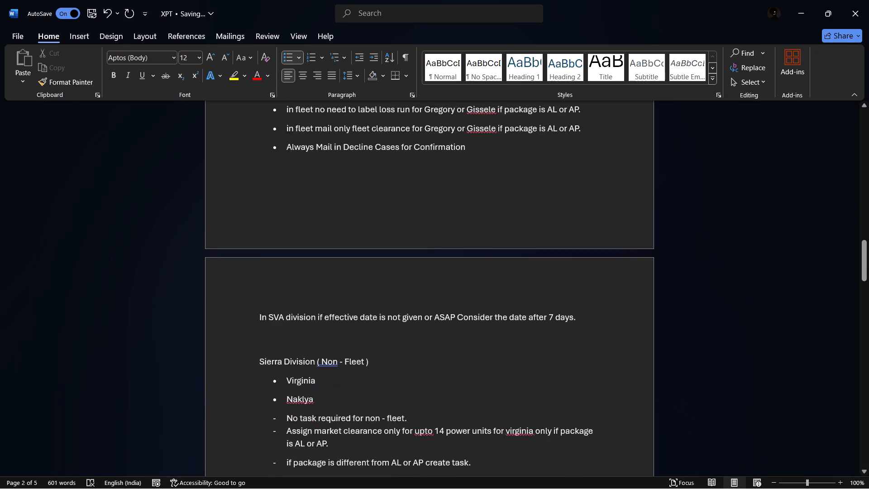
scroll(378, 321, down, 1)
scroll(378, 321, right, 1)
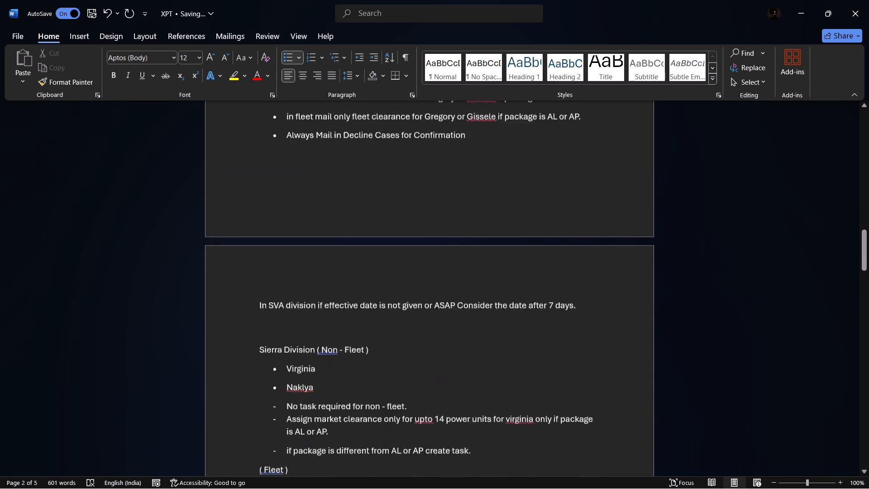
scroll(378, 321, right, 2)
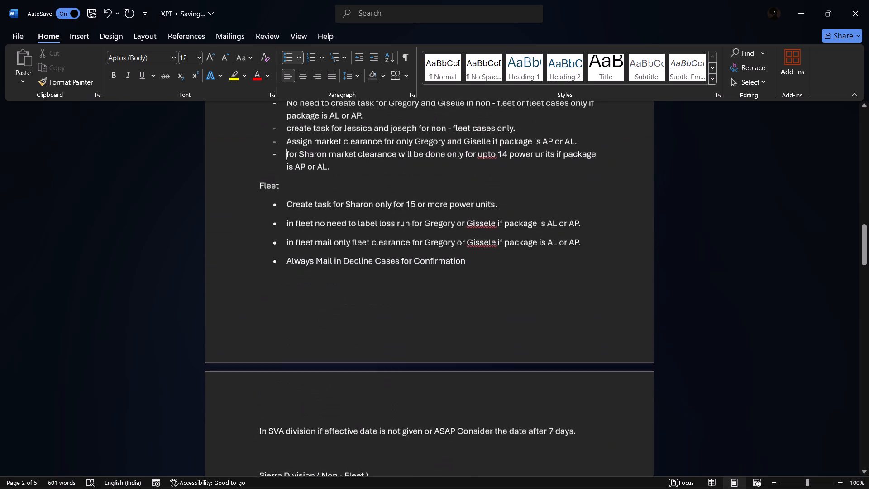
scroll(378, 321, right, 1)
scroll(347, 225, up, 2)
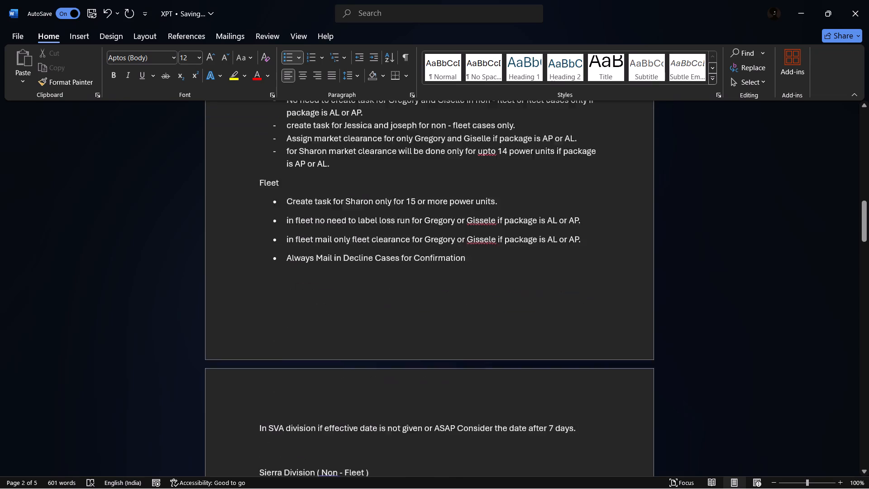
scroll(347, 225, up, 6)
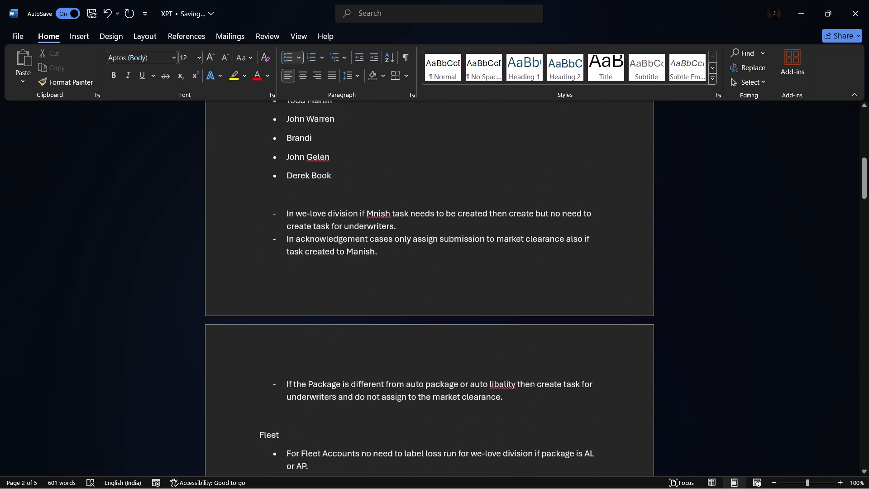
scroll(347, 225, down, 6)
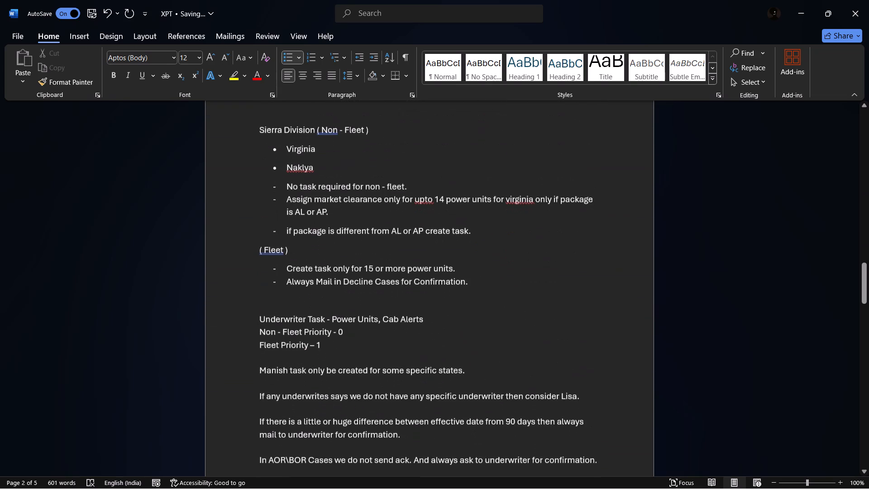
scroll(347, 225, up, 2)
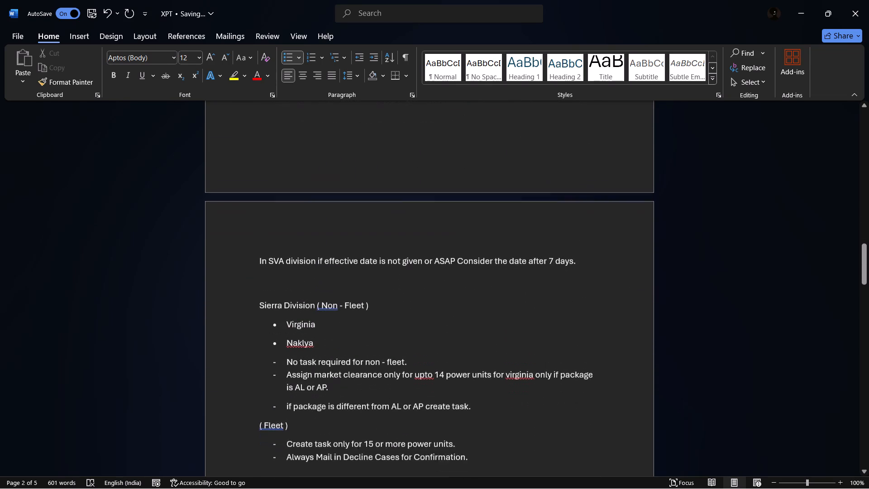
click(297, 283)
key(BackSpace)
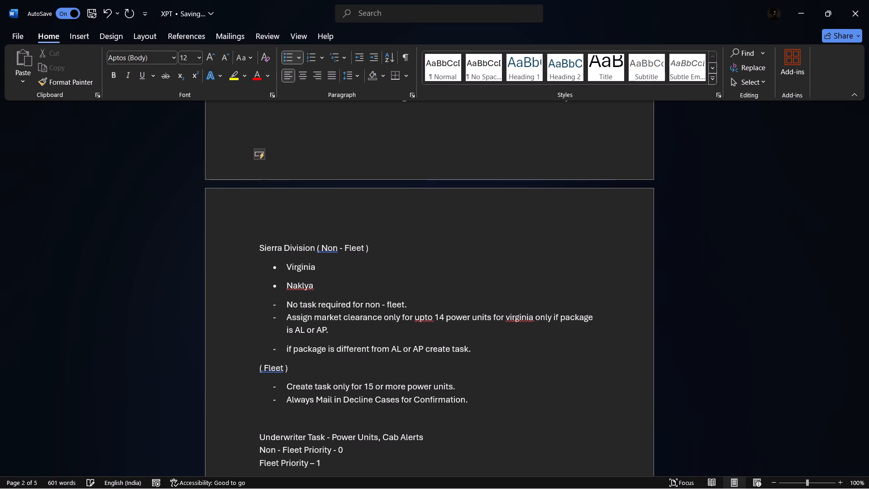
Delete the duplicate MAIL section on the last page, including its Acknowledgement, Decline and Confirmation lines.
scroll(297, 283, up, 1)
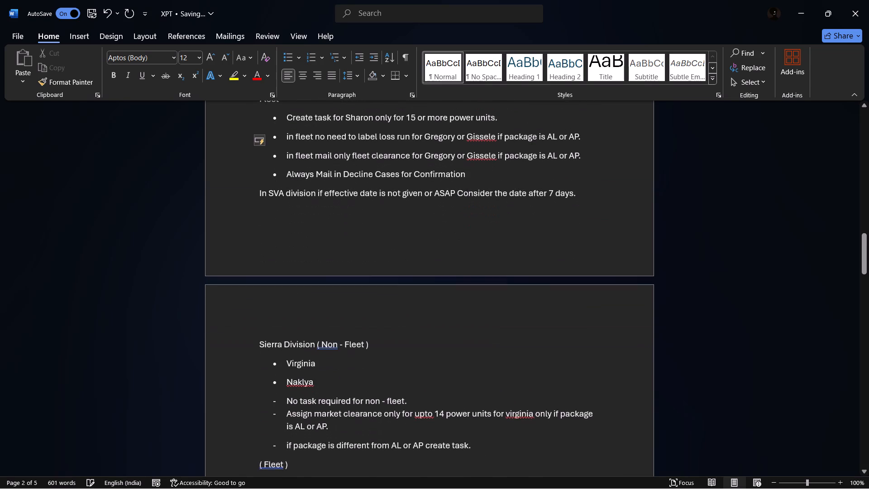
scroll(297, 283, up, 2)
scroll(297, 283, down, 4)
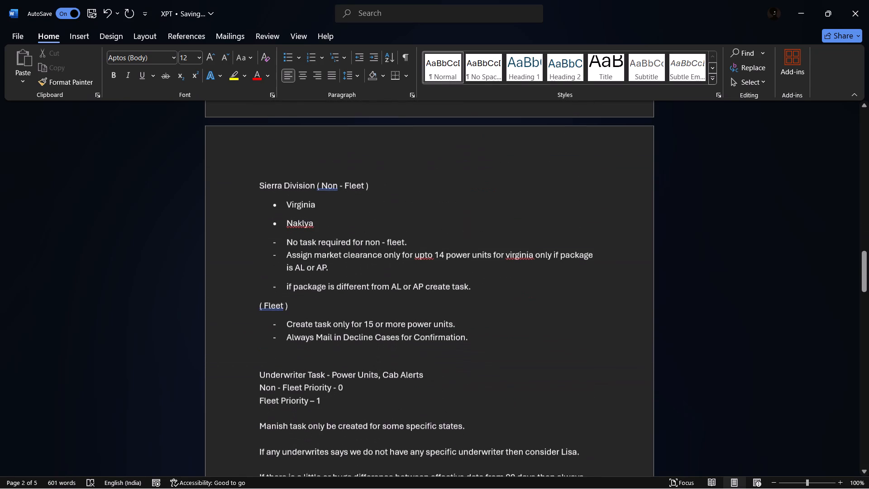
scroll(297, 283, down, 1)
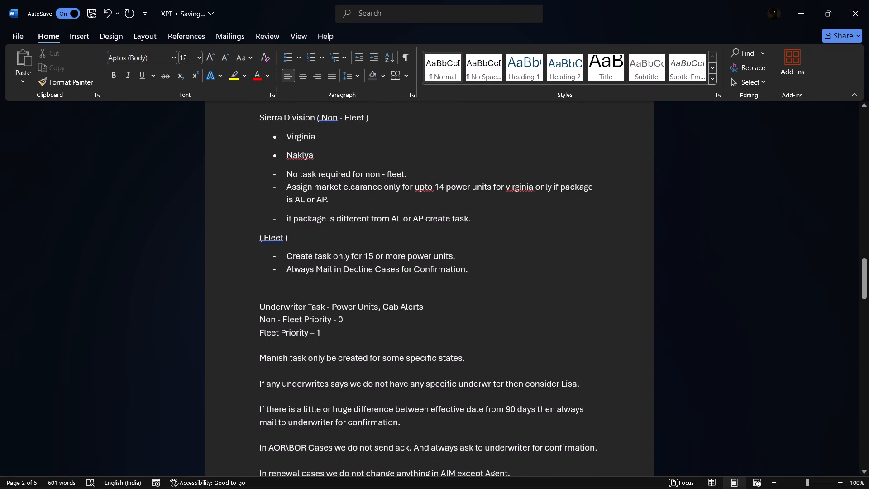
scroll(313, 268, down, 1)
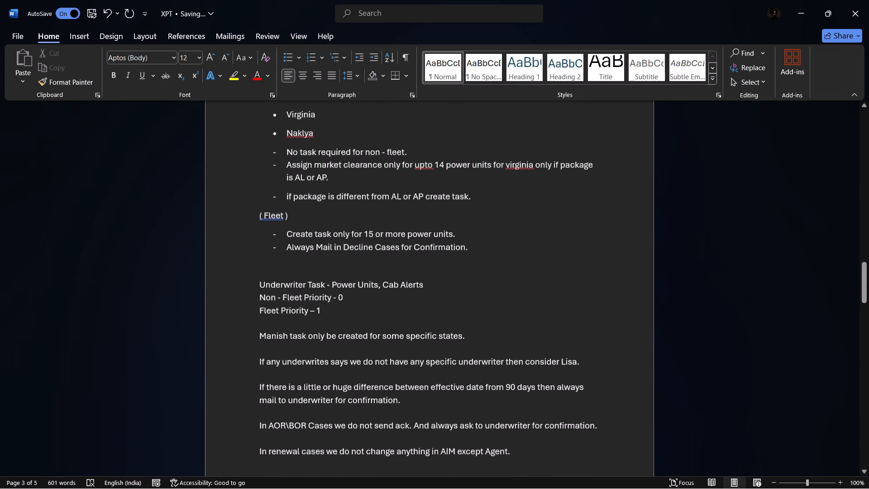
scroll(313, 268, down, 1)
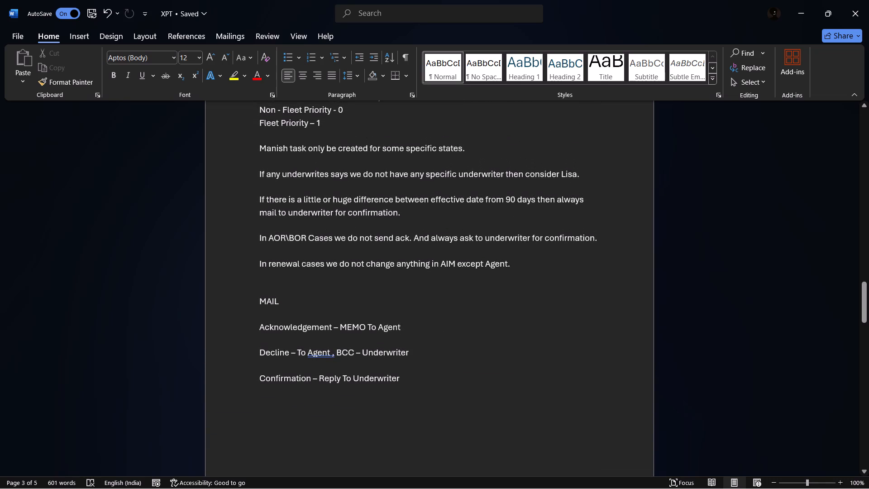
scroll(342, 355, down, 2)
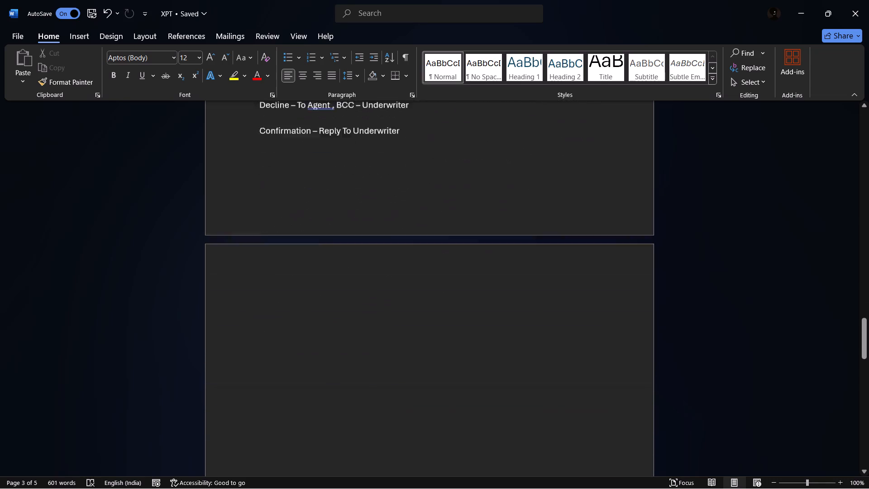
scroll(342, 355, down, 7)
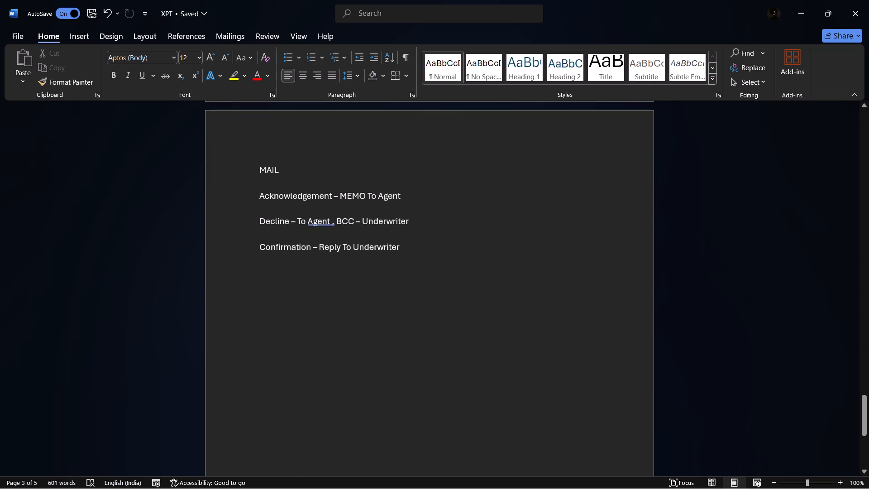
scroll(342, 355, up, 5)
scroll(342, 355, right, 1)
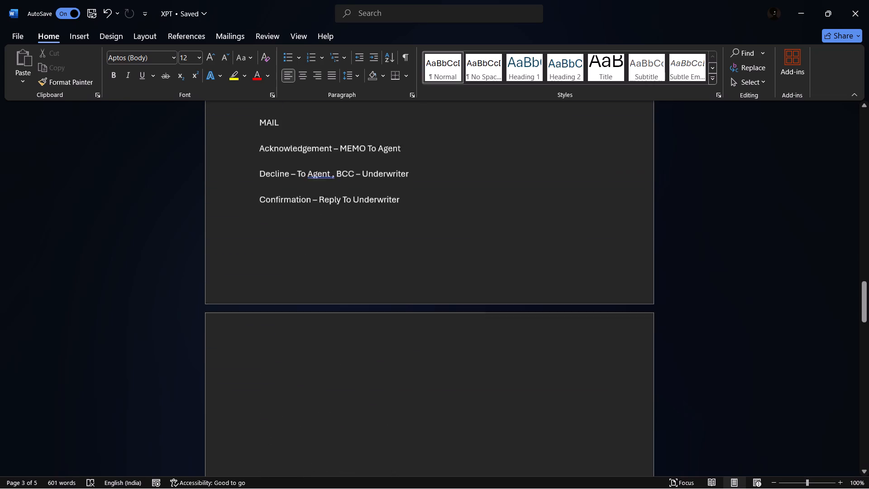
scroll(342, 355, right, 1)
scroll(342, 355, down, 7)
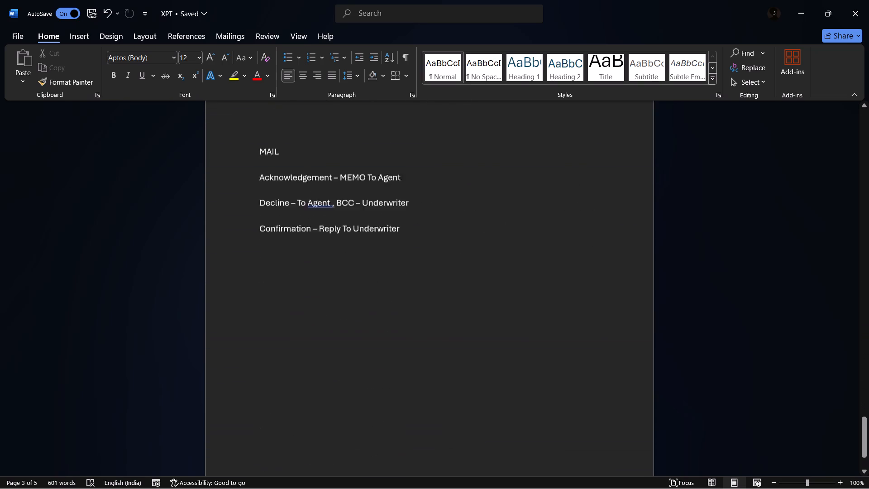
scroll(342, 355, down, 3)
scroll(342, 355, up, 3)
drag(413, 389, 237, 297)
key(BackSpace)
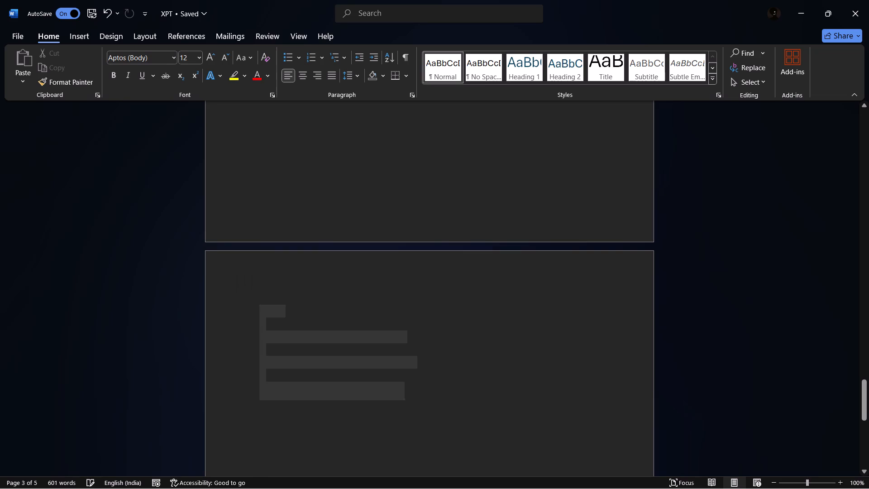
Add the line "Important Notes" between the Sierra fleet notes and the Underwriter Task lines, separated from the list by a blank line.
scroll(237, 297, up, 10)
scroll(237, 297, down, 1)
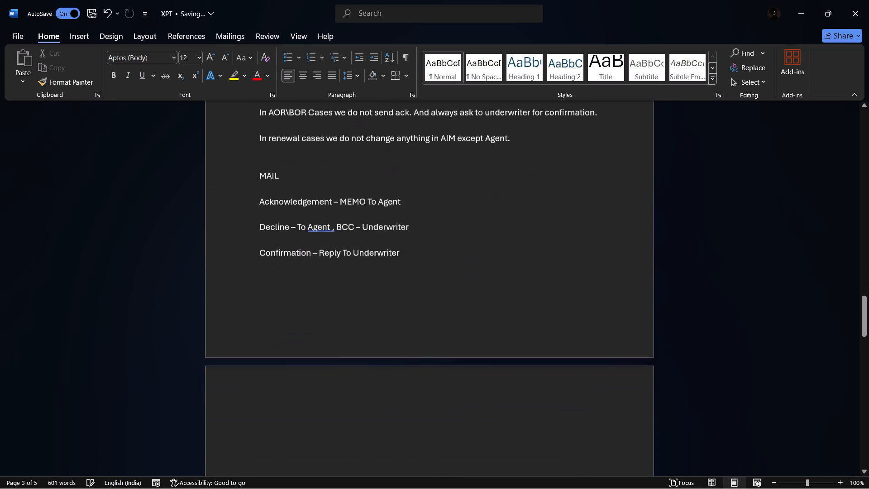
scroll(237, 297, down, 1)
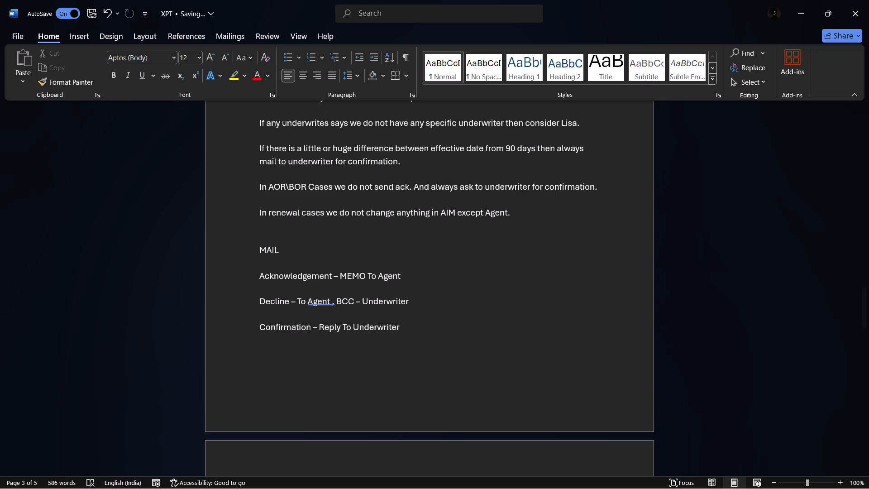
scroll(237, 297, up, 4)
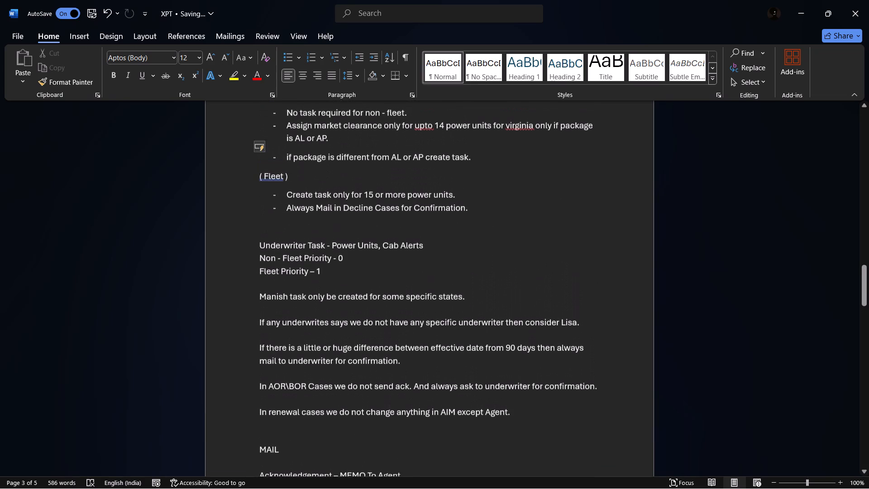
click(475, 212)
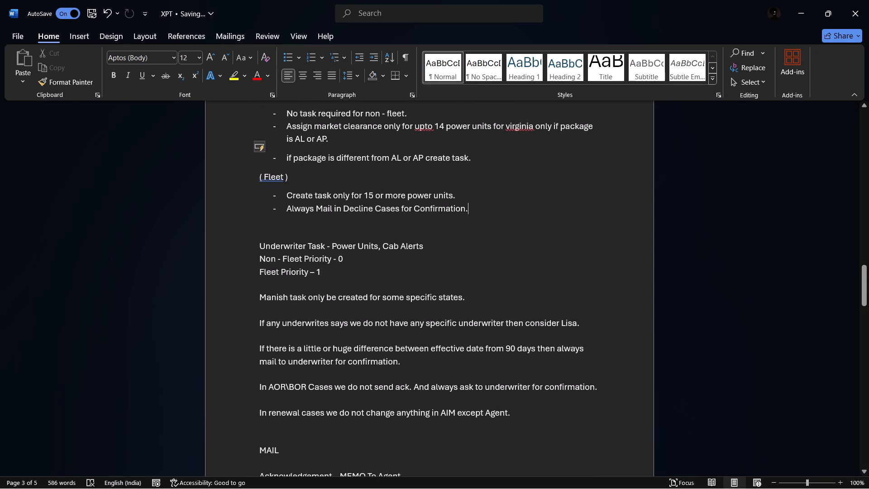
key(shift+Return)
key(shift+Return)
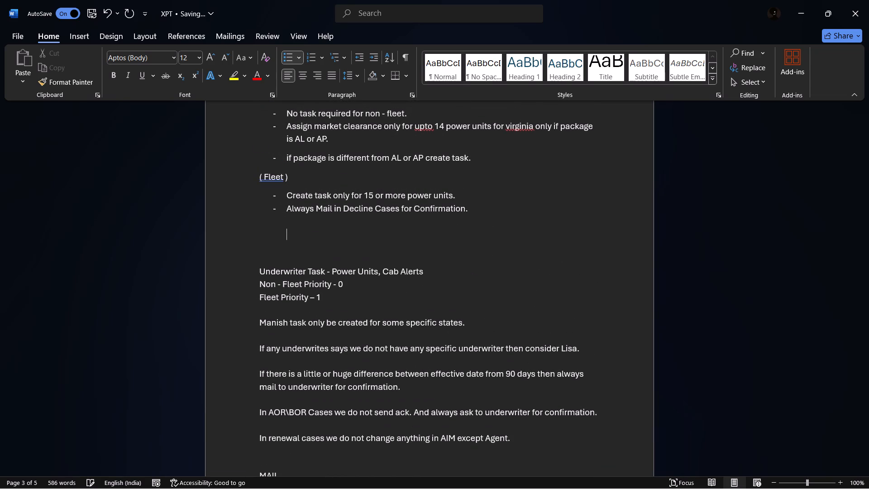
text(Important)
key(space)
text(Notes)
key(space)
Make Important Notes its own unbulleted paragraph at the left margin, separate from the Sierra fleet dash list.
click(284, 234)
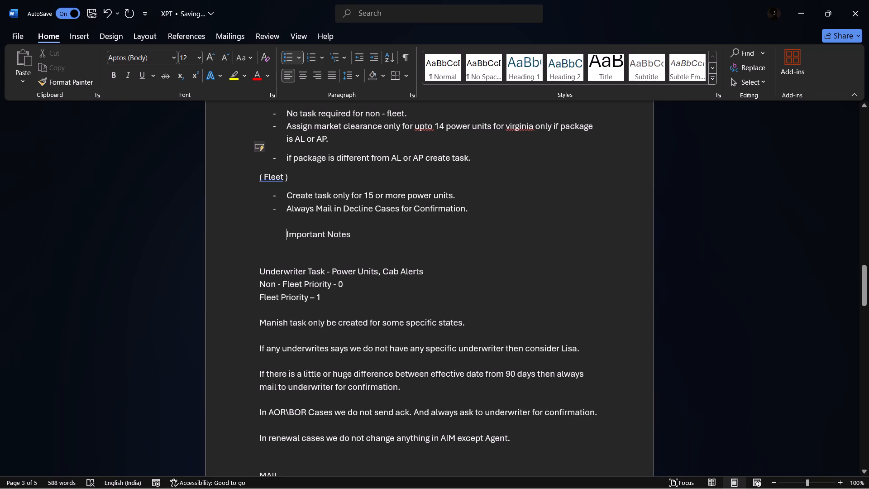
key(BackSpace)
key(Return)
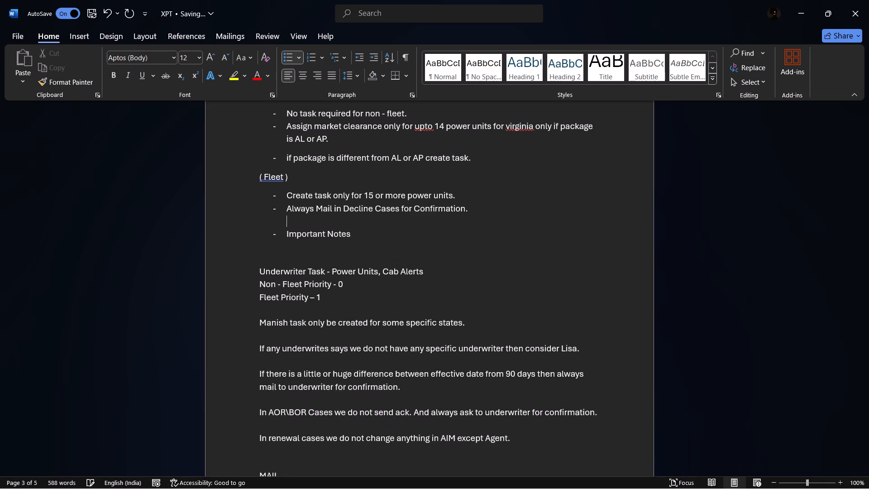
key(Return)
key(BackSpace)
key(BackSpace)
key(BackSpace)
key(BackSpace)
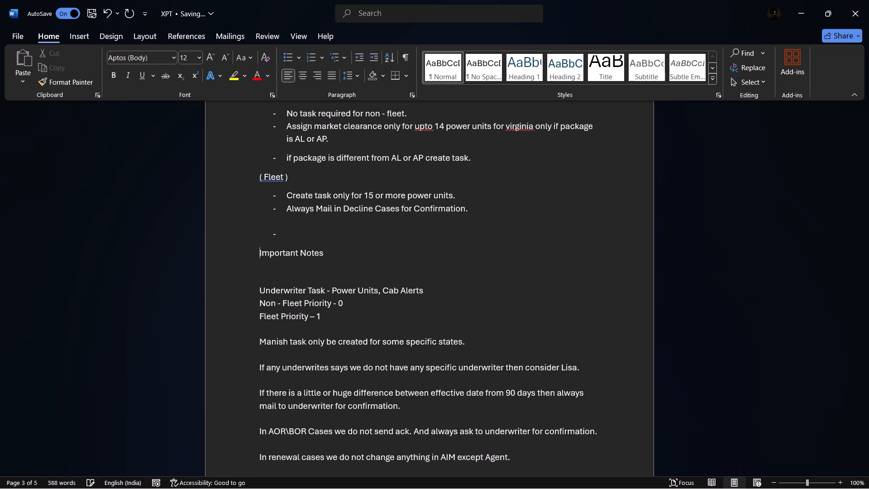
key(BackSpace)
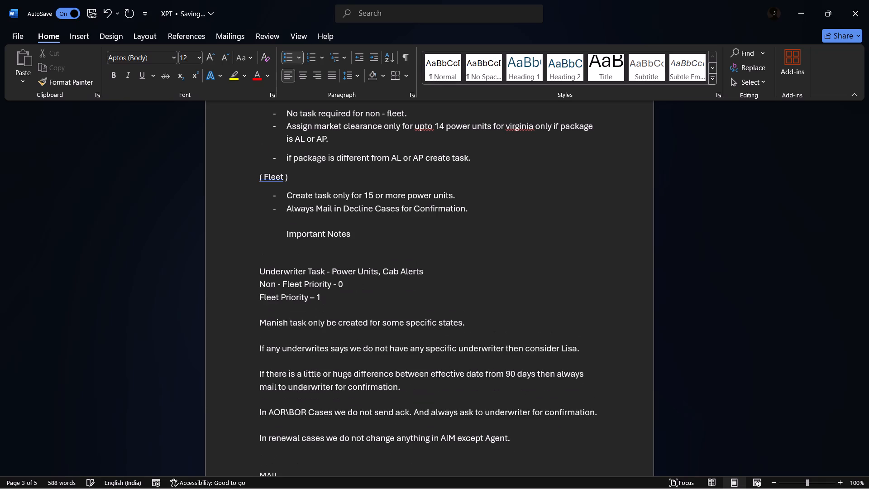
key(BackSpace)
key(BackSpace)
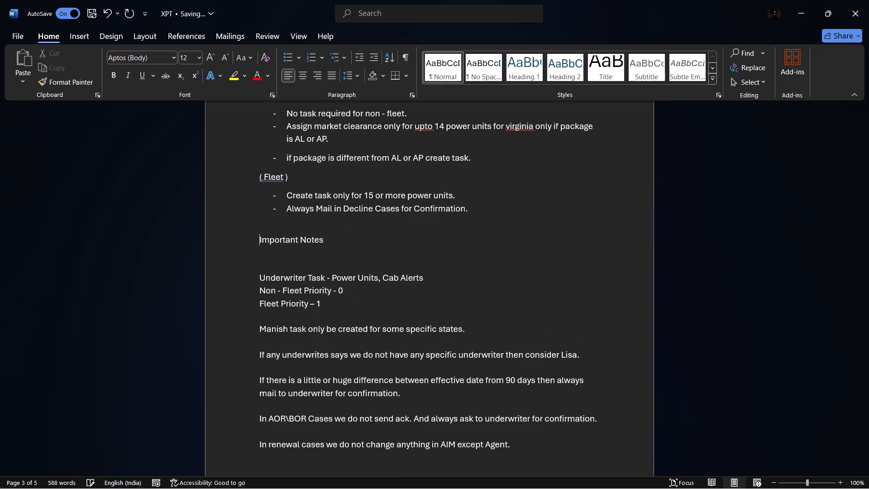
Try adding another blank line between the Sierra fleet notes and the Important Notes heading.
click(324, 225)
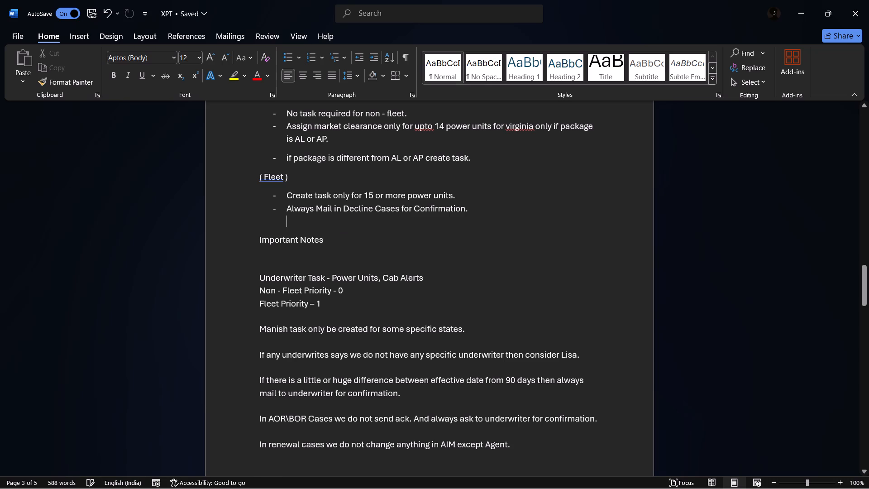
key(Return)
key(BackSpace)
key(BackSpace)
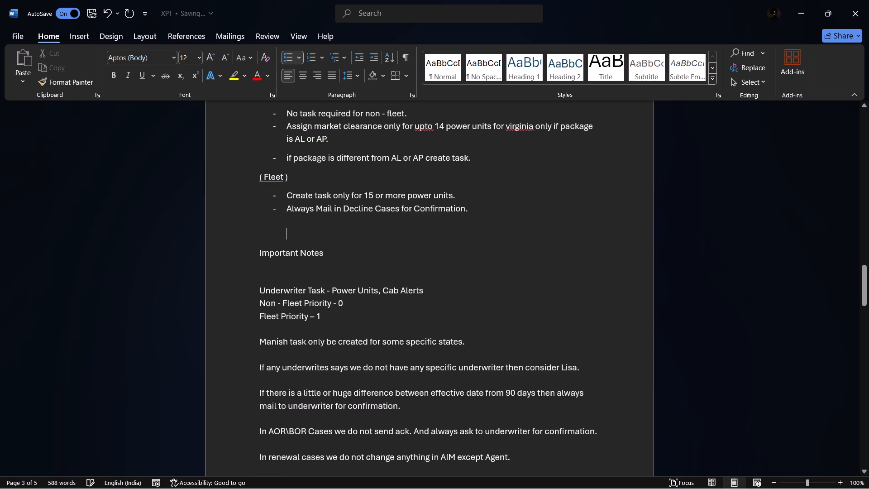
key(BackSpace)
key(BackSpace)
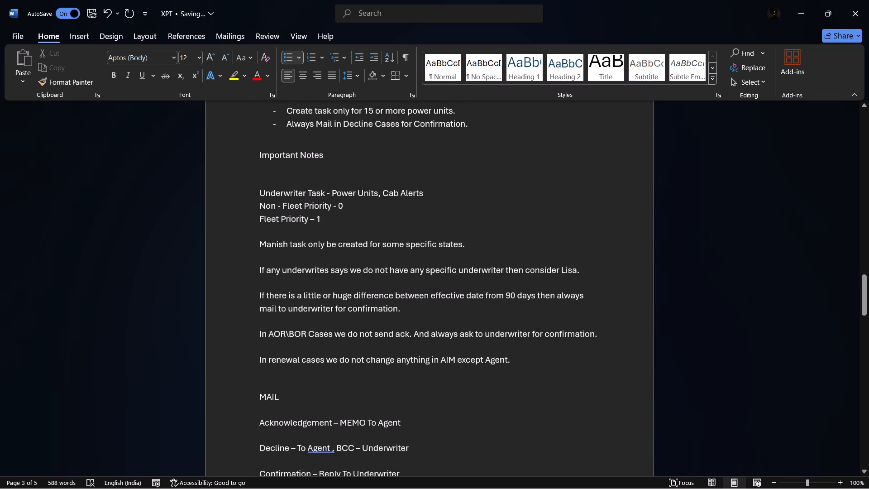
Format the Underwriter Task block under Important Notes as a dash list item.
click(259, 192)
key(minus)
key(space)
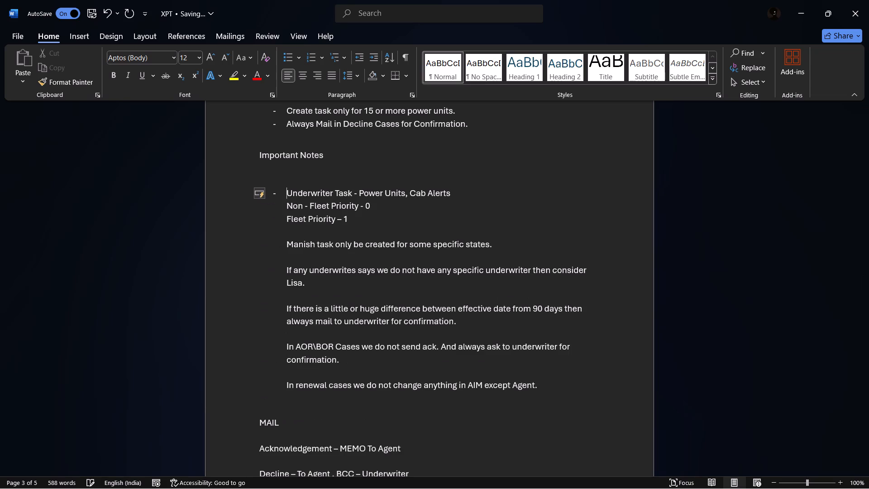
Split the note about tasks for some specific states into its own dash list item.
click(286, 242)
key(minus)
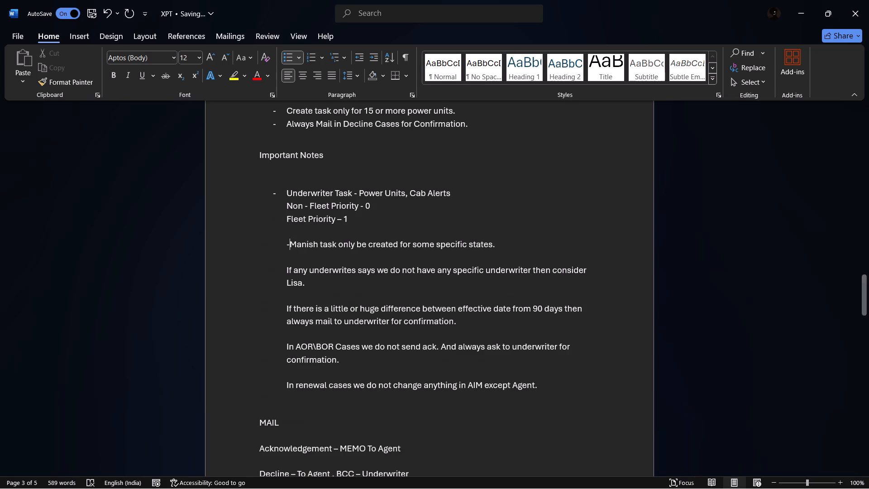
key(space)
key(BackSpace)
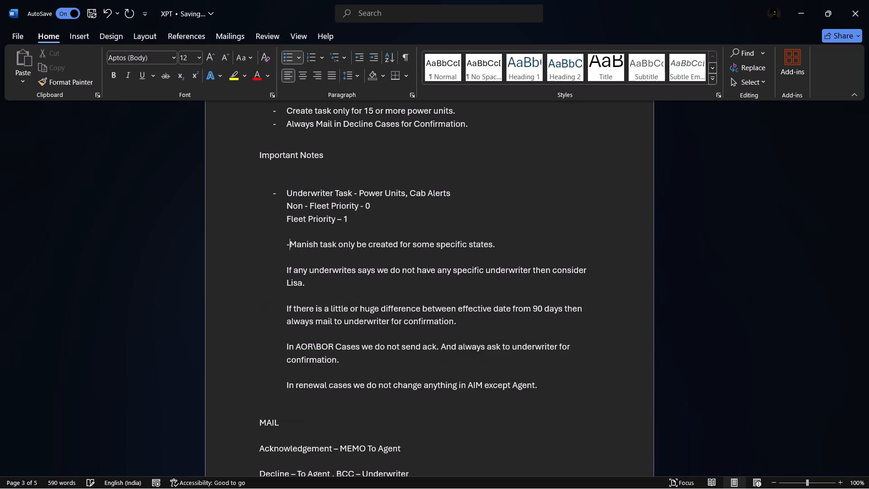
key(BackSpace)
key(BackSpace)
key(Return)
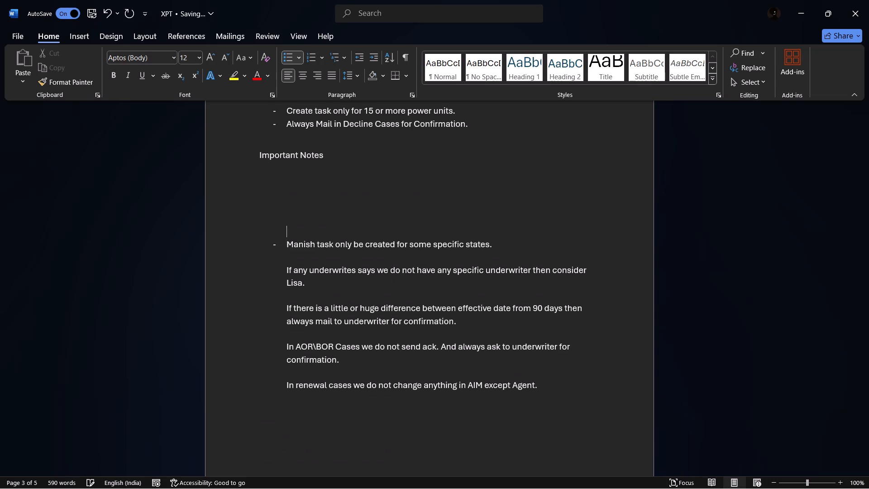
Split the notes about considering Lisa, the 90-day effective date difference and AOR\BOR cases into separate dash list items.
key(Down)
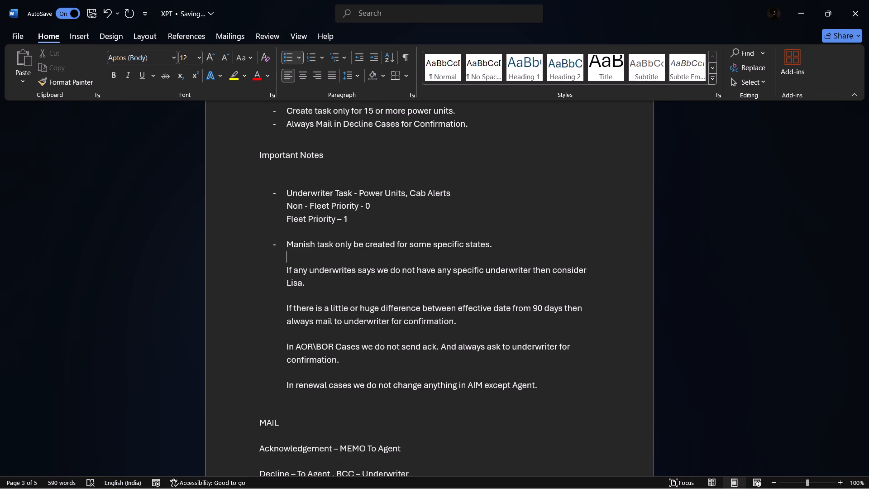
key(Down)
key(BackSpace)
key(Return)
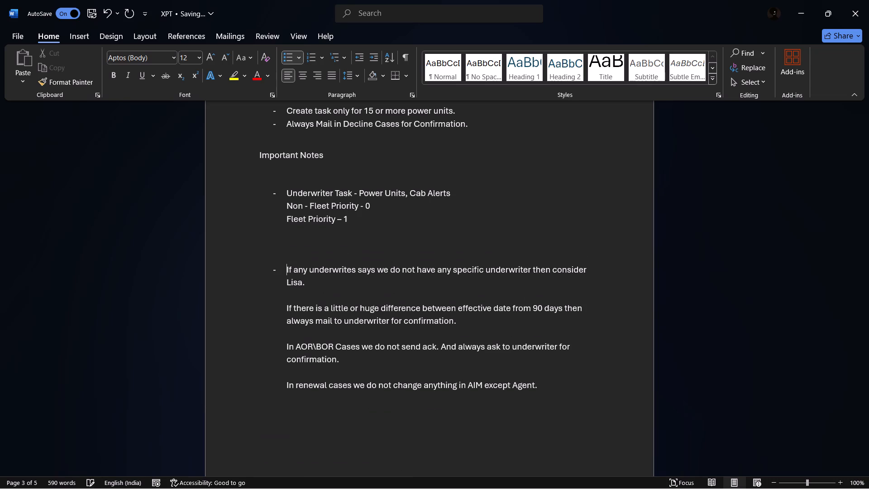
key(Down)
key(Down)
key(Down)
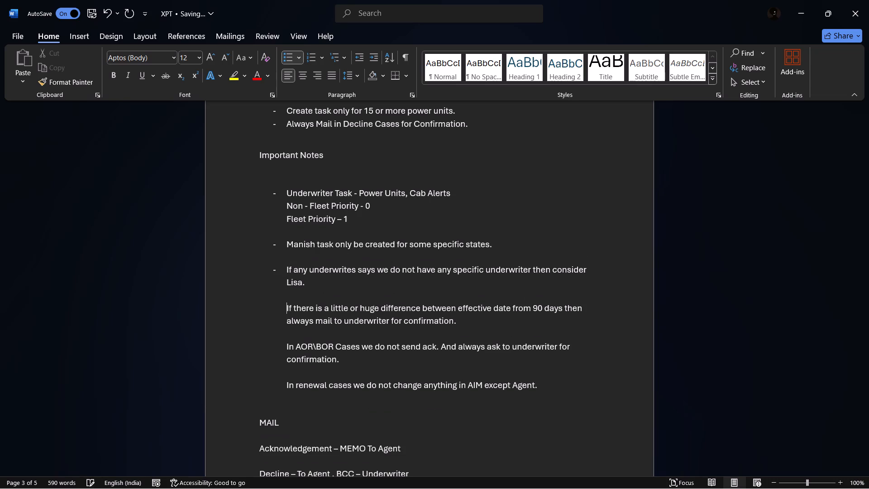
key(BackSpace)
key(Return)
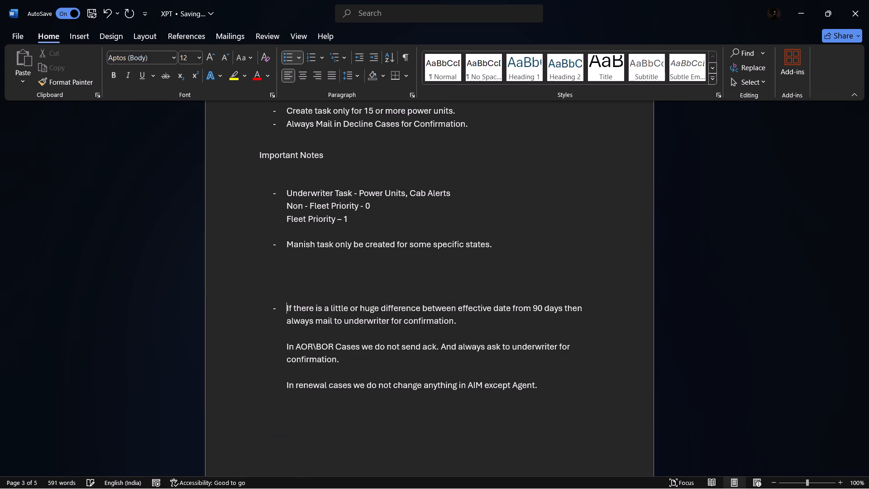
key(Down)
key(Down)
key(Down)
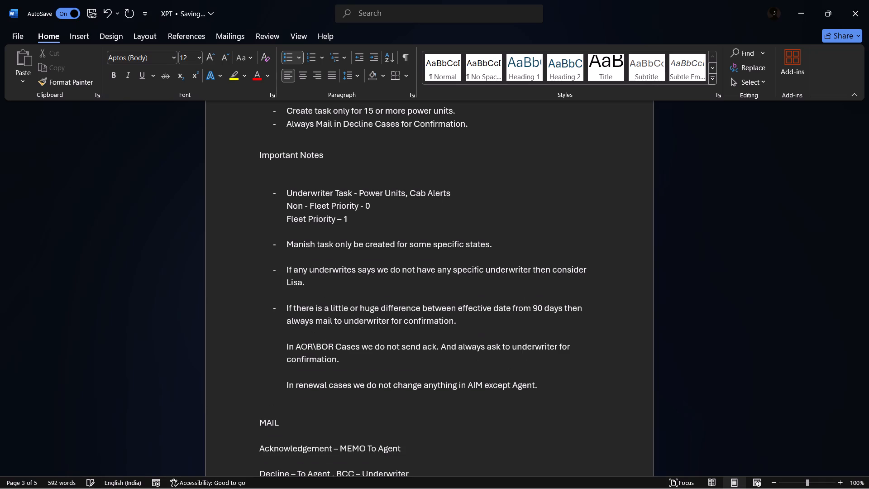
key(BackSpace)
key(Return)
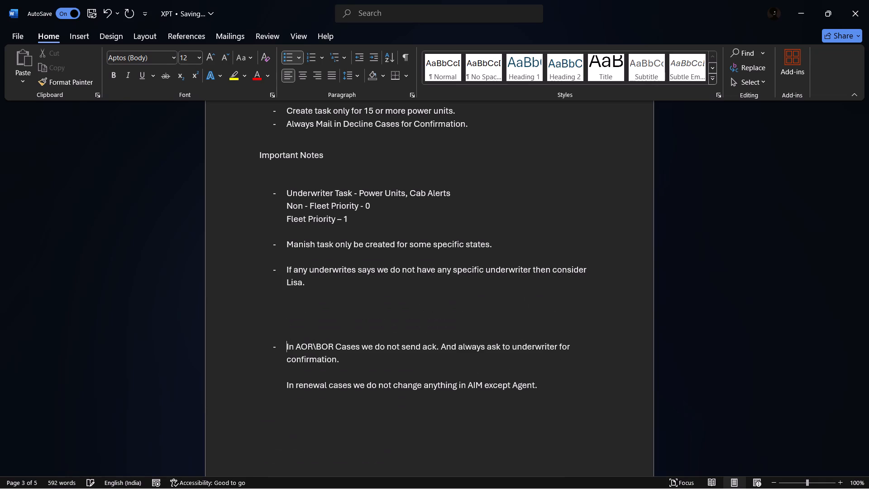
Split the note about renewal cases in AIM into its own dash list item under Important Notes.
key(Down)
key(Down)
key(Down)
key(BackSpace)
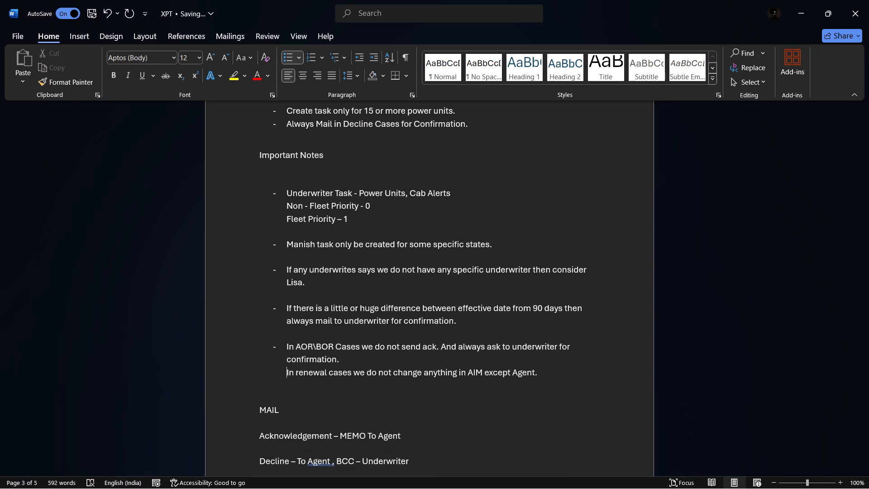
key(Return)
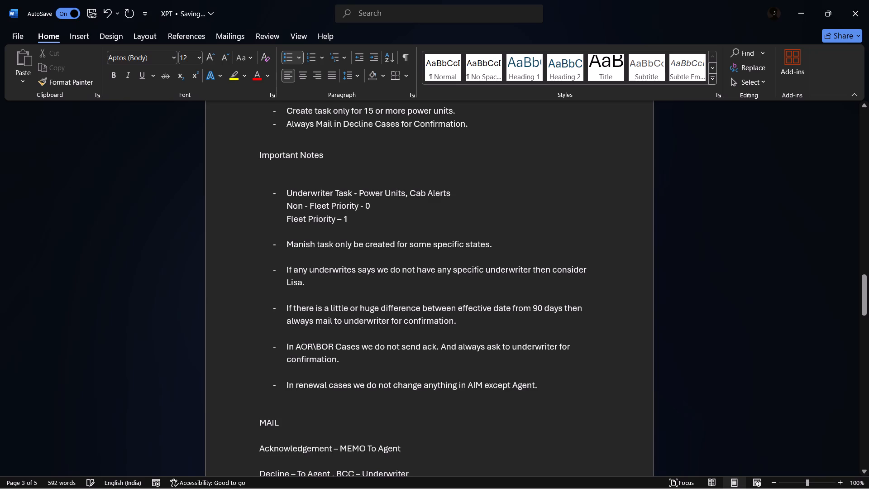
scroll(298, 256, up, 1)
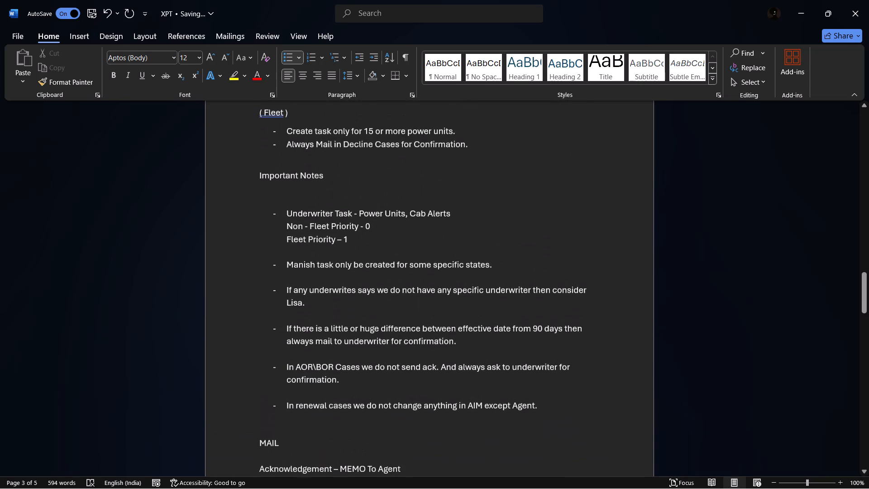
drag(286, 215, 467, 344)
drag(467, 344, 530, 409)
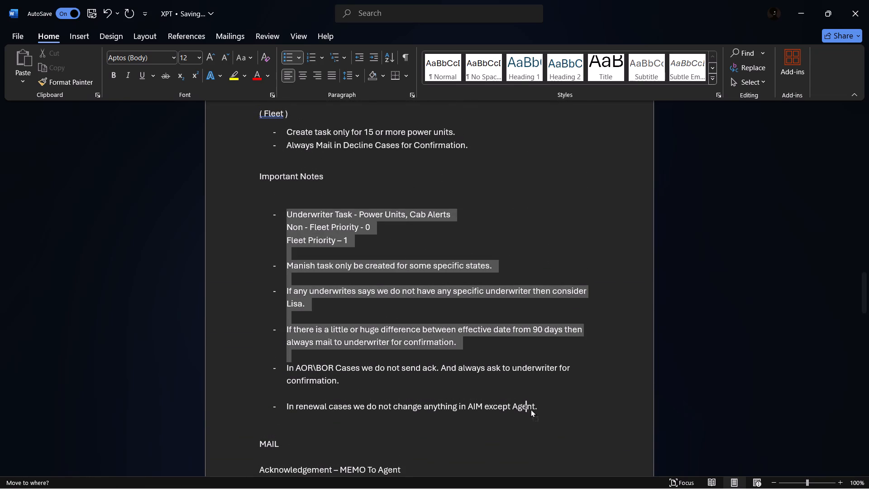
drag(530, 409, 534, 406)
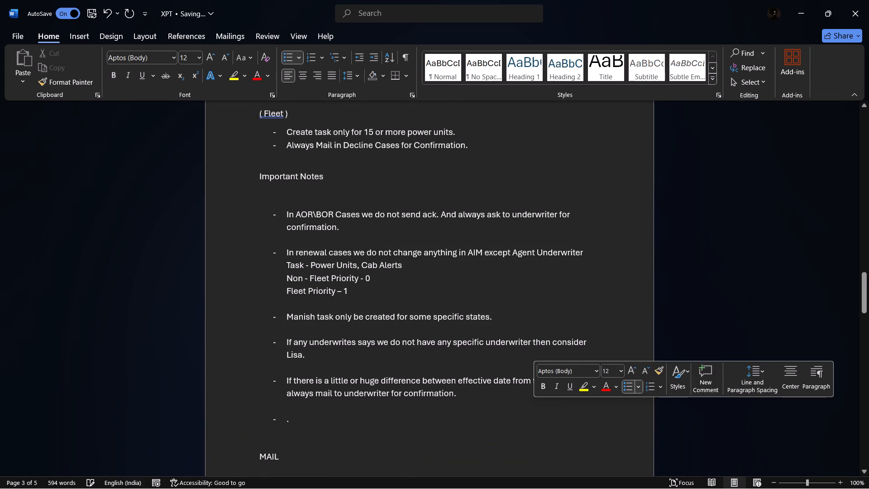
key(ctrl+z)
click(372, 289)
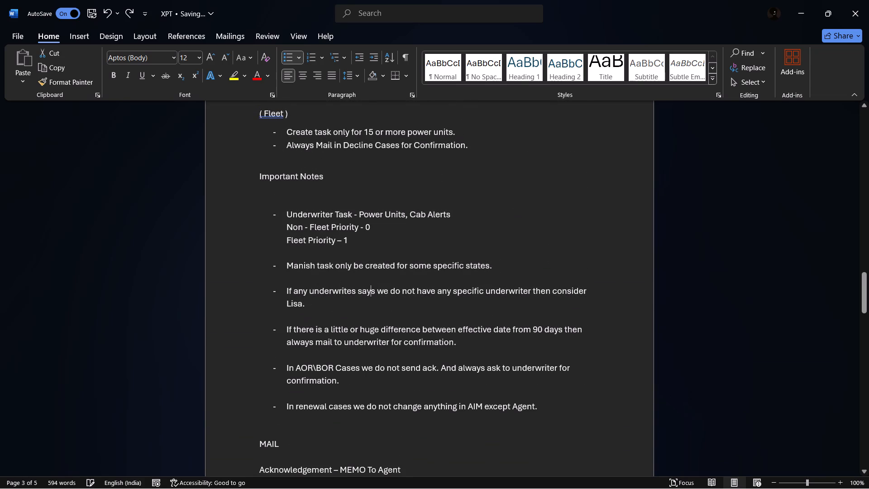
Tighten the line spacing of the whole dash list under Important Notes, from Underwriter Task to the renewal cases note.
drag(269, 216, 538, 417)
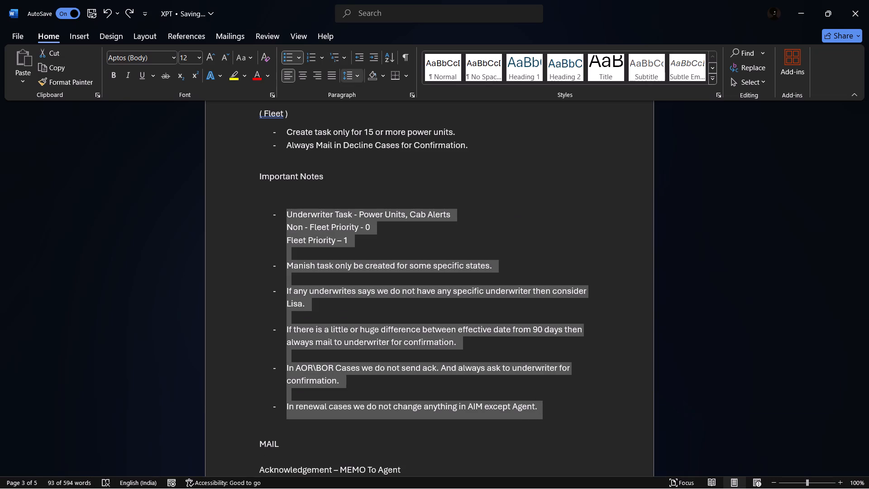
click(359, 77)
click(372, 90)
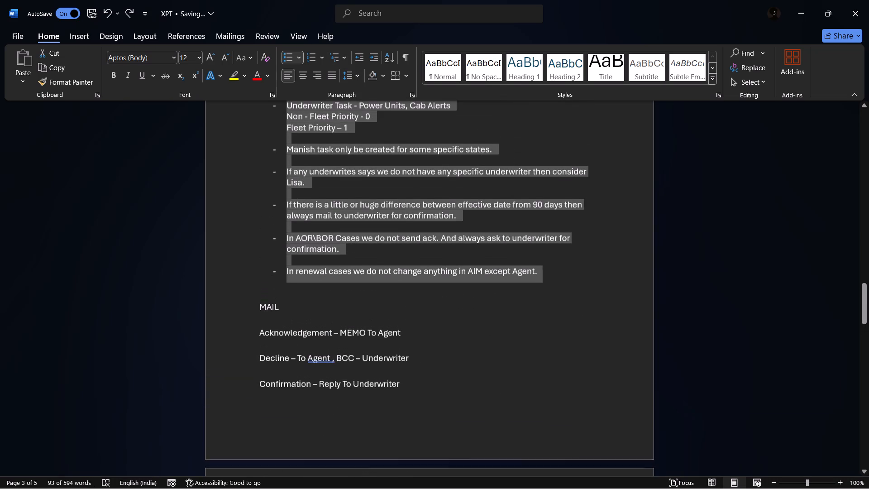
Put a dash and a space before the Acknowledgement, Decline and Confirmation lines under MAIL.
click(272, 343)
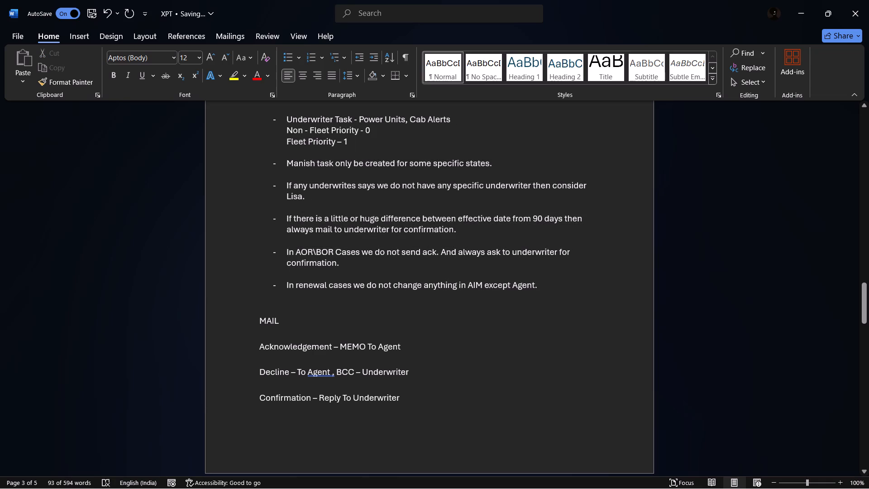
click(263, 345)
click(263, 348)
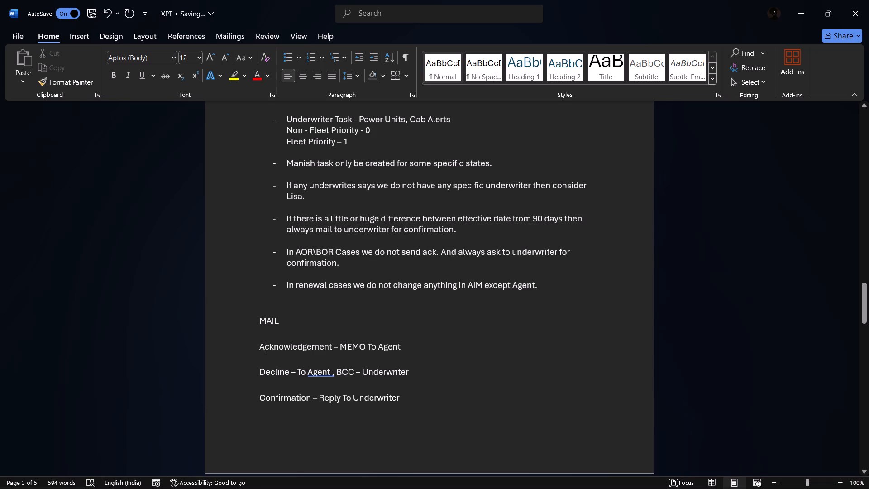
key(Left)
key(minus)
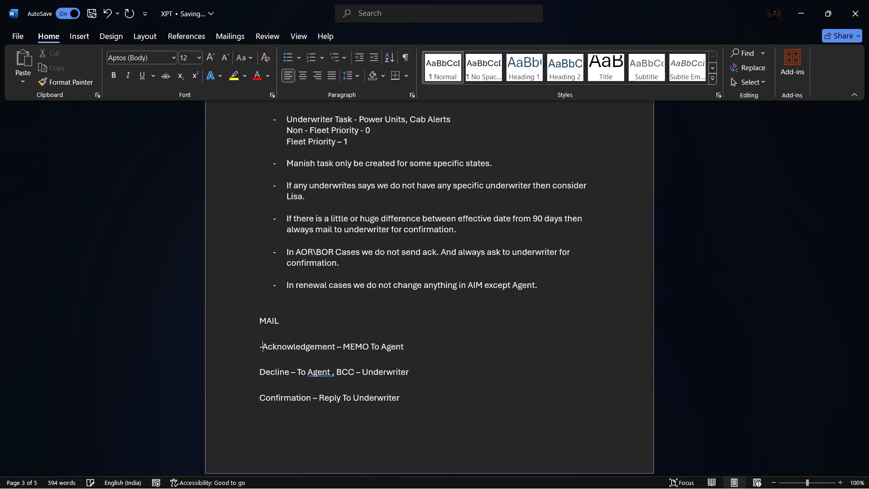
key(space)
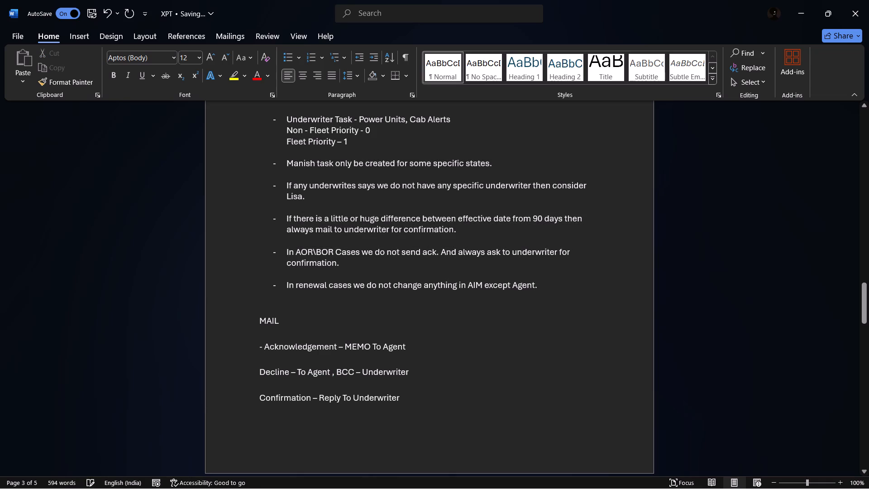
click(260, 373)
text(-)
key(space)
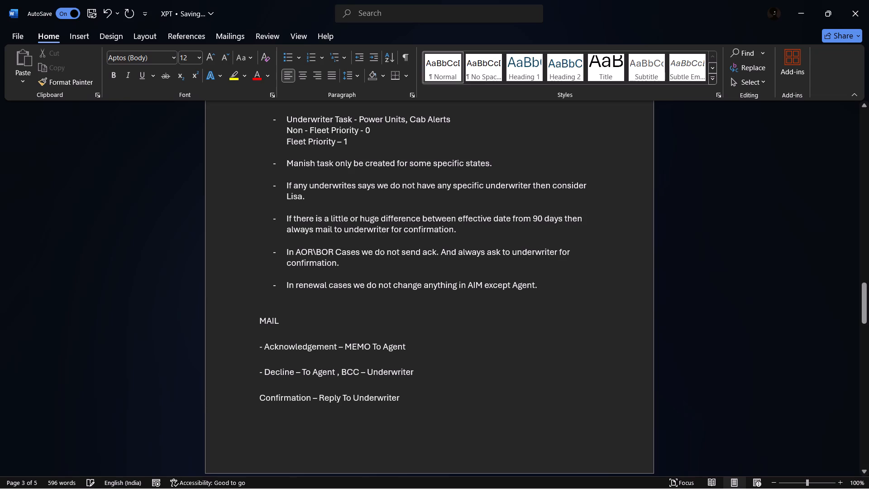
click(262, 398)
text(-)
key(space)
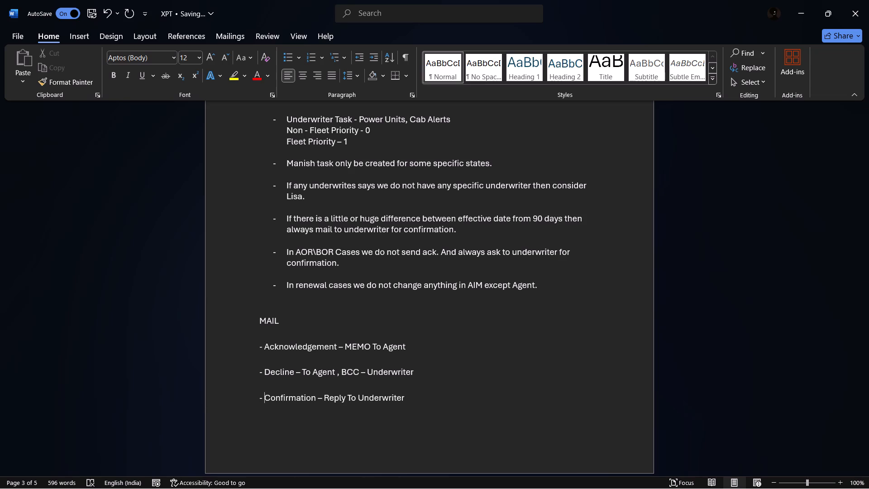
Try to remove the blank last page by deleting its empty lines.
scroll(347, 305, up, 1)
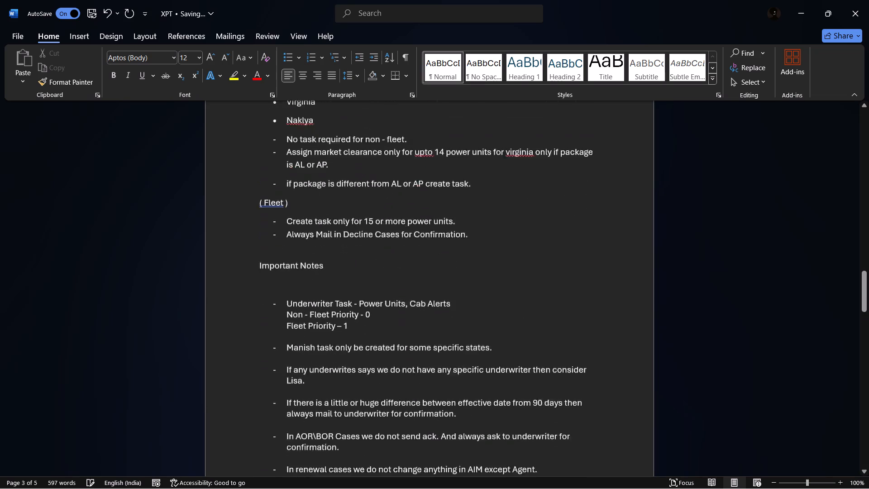
scroll(347, 305, up, 1)
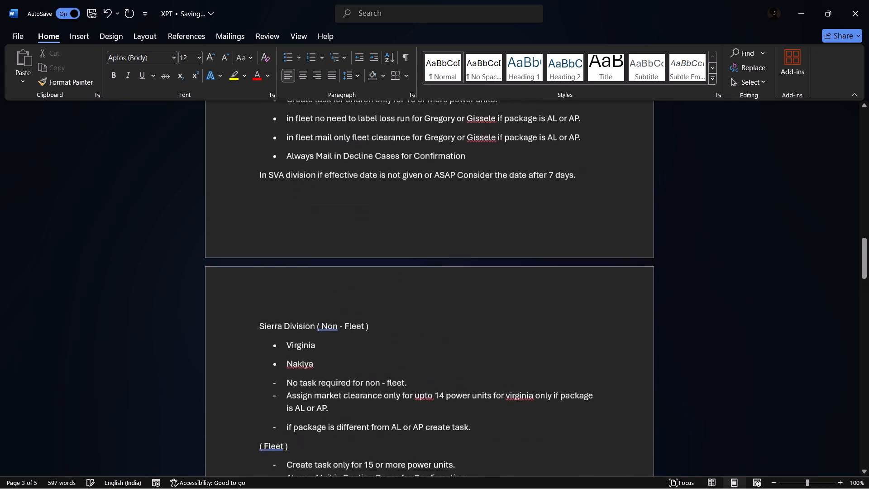
scroll(347, 305, down, 6)
scroll(347, 305, up, 2)
scroll(347, 305, right, 1)
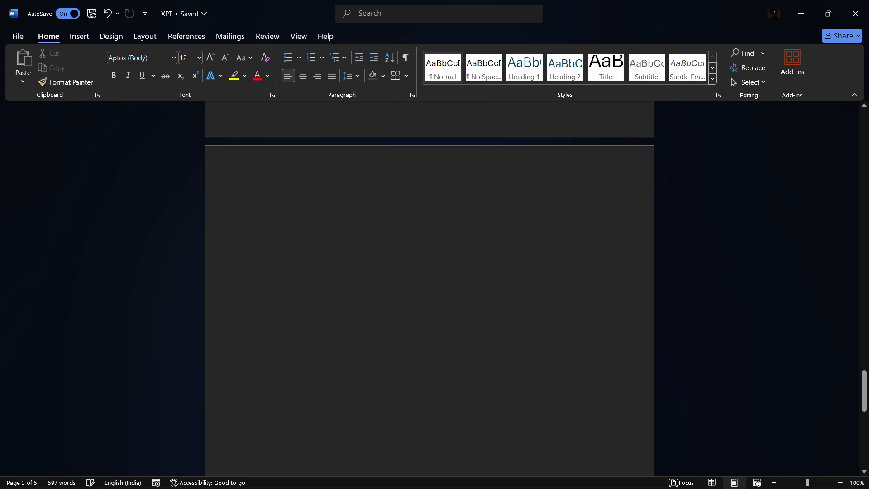
scroll(347, 305, right, 1)
click(342, 329)
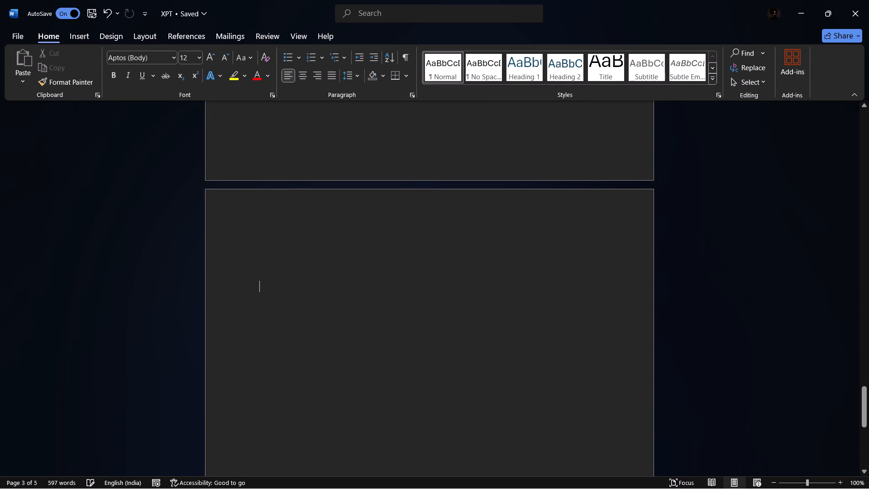
key(Delete)
key(Delete)
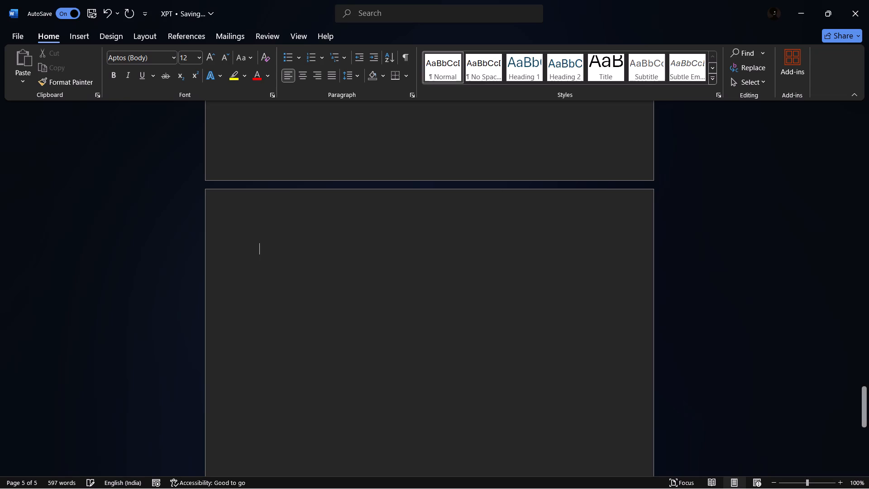
key(Delete)
key(Delete)
key(Delete)
key(Delete)
key(Delete)
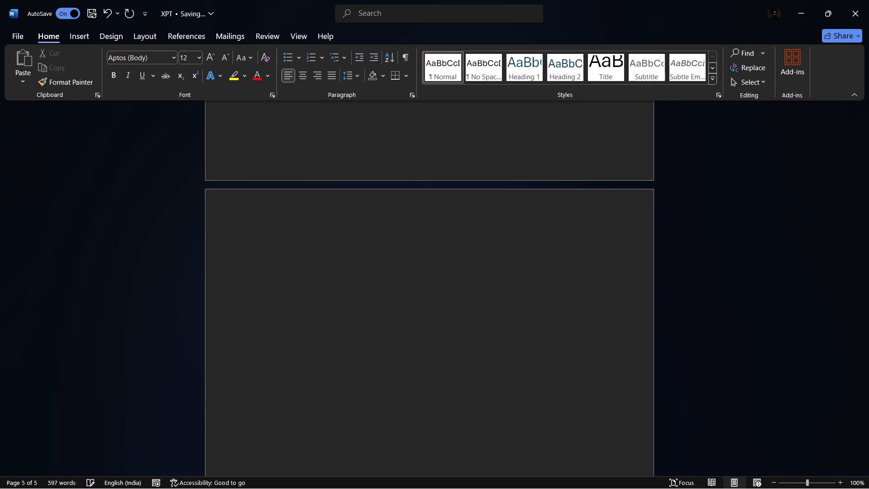
key(Delete)
key(Delete)
key(Delete)
key(Delete)
key(Delete)
Try to delete the blank pages 4 and 5 by way of their page thumbnails.
scroll(342, 329, up, 5)
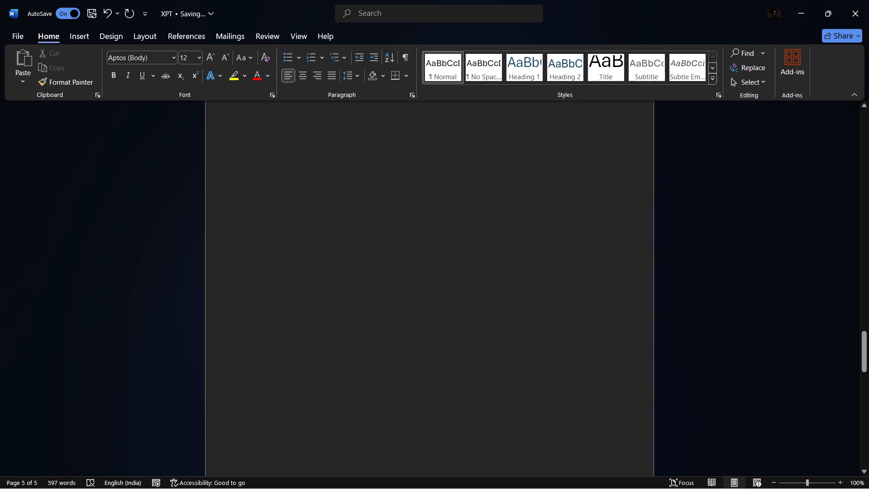
scroll(342, 329, up, 3)
click(342, 329)
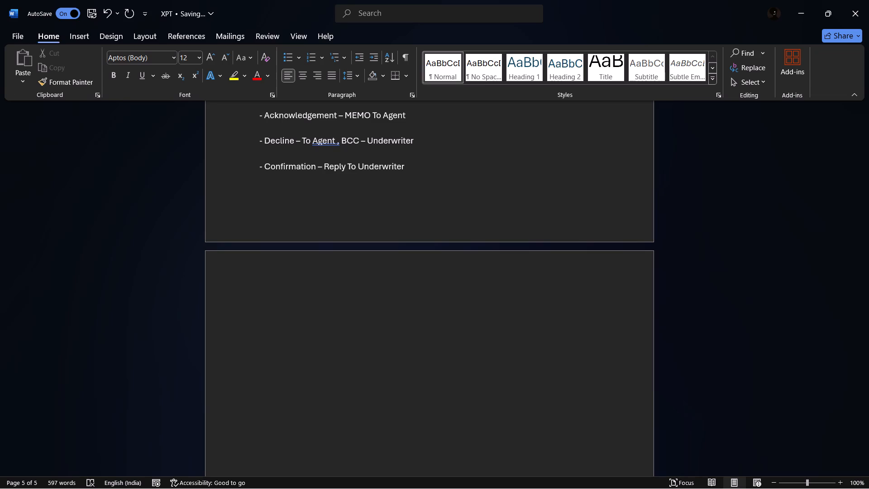
click(37, 479)
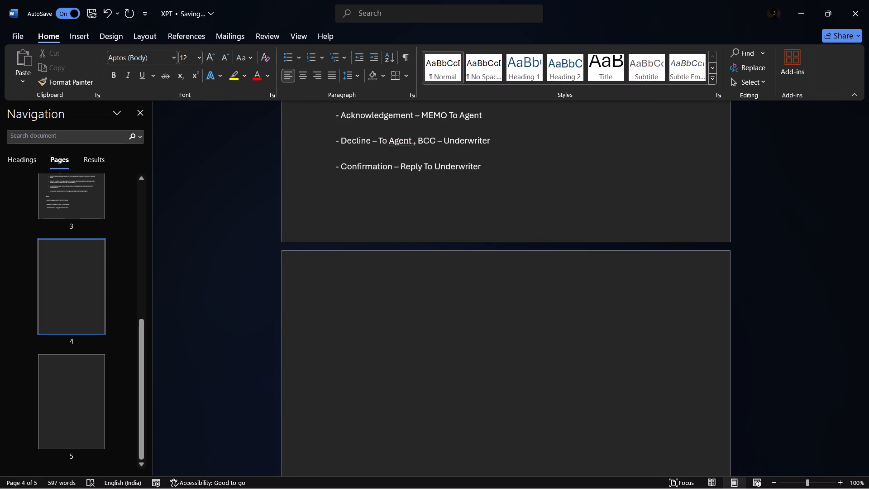
click(62, 296)
key(Delete)
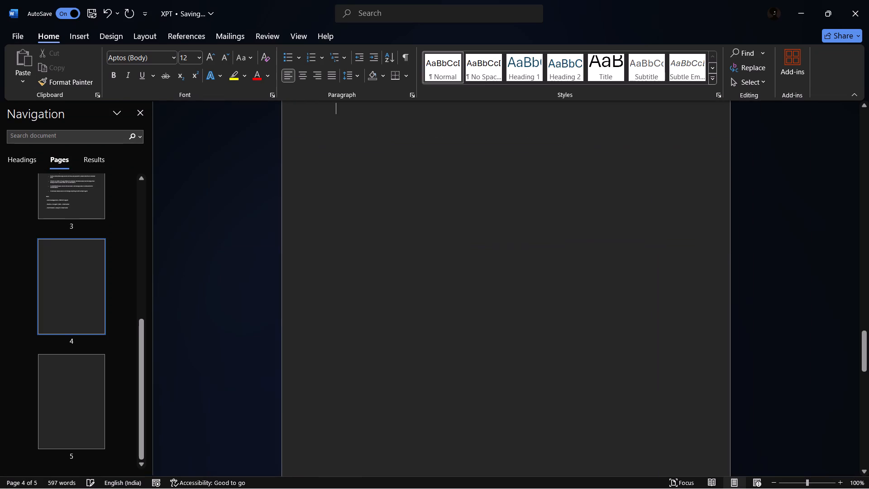
click(85, 368)
key(Delete)
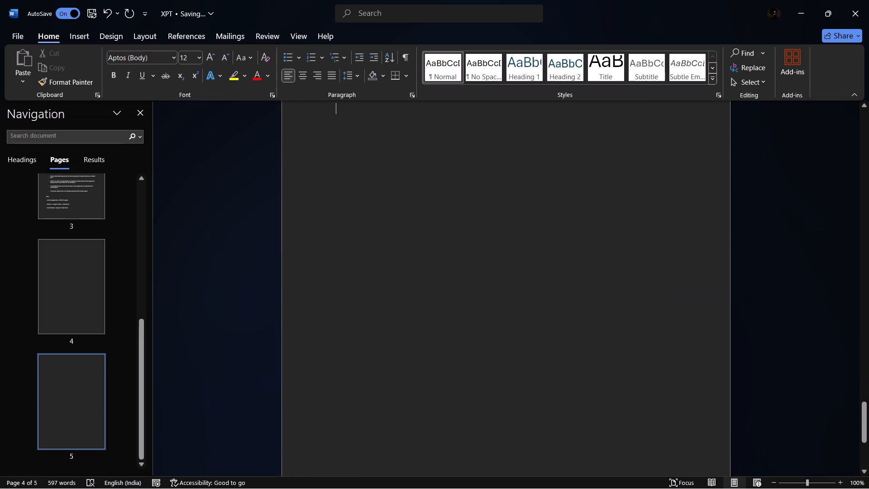
scroll(85, 368, up, 3)
ctrl+scroll(85, 368, down, 1)
ctrl+scroll(85, 368, up, 2)
ctrl+scroll(85, 368, down, 1)
ctrl+scroll(85, 368, up, 10)
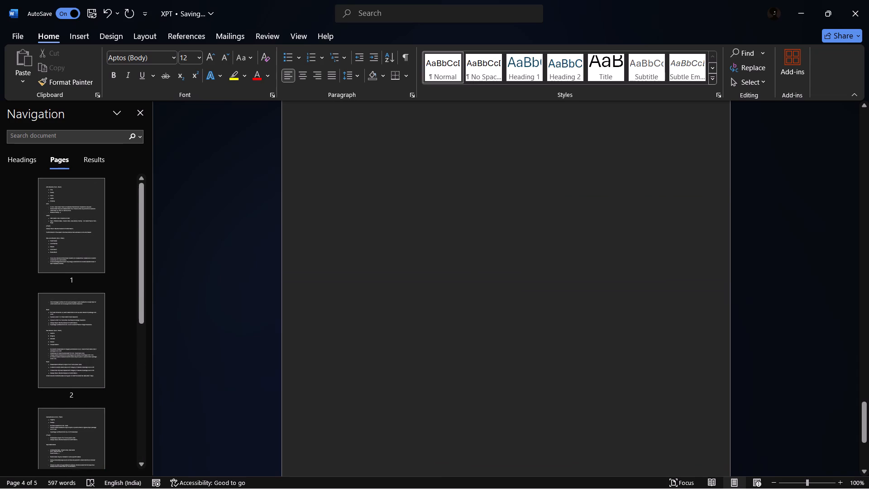
scroll(95, 242, down, 3)
click(61, 285)
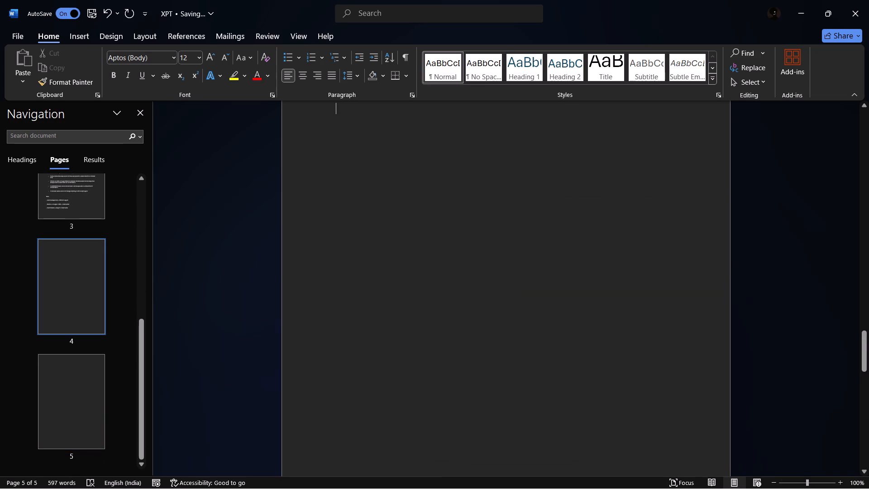
key(Delete)
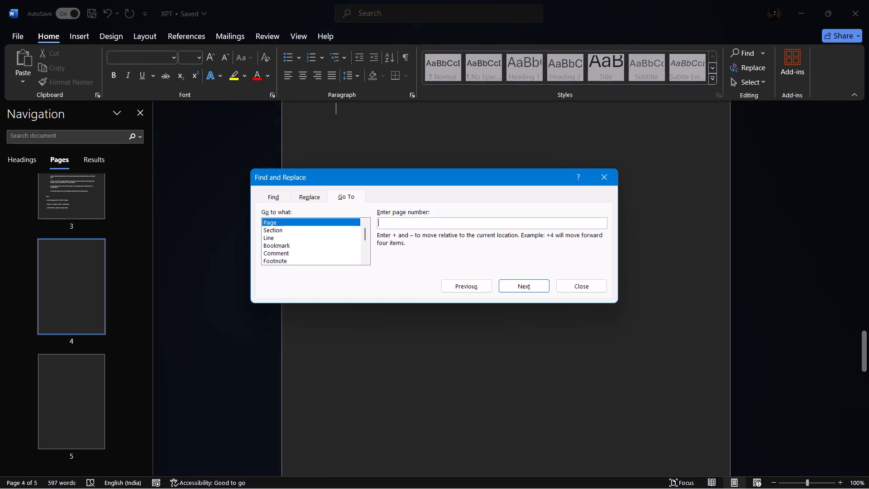
key(slash)
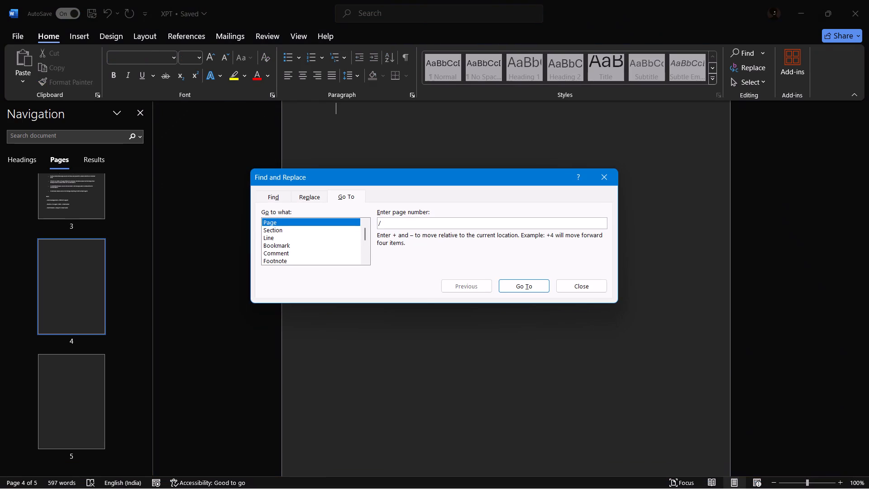
key(g)
key(BackSpace)
key(super+Tab)
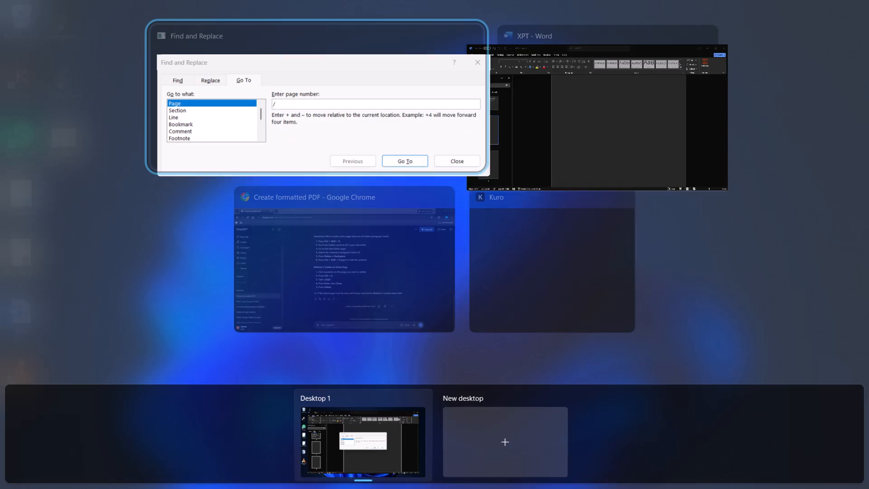
click(390, 280)
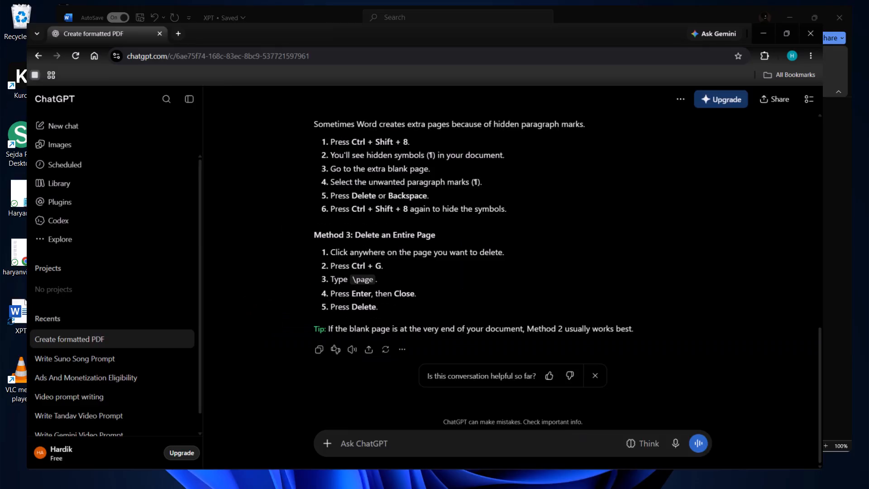
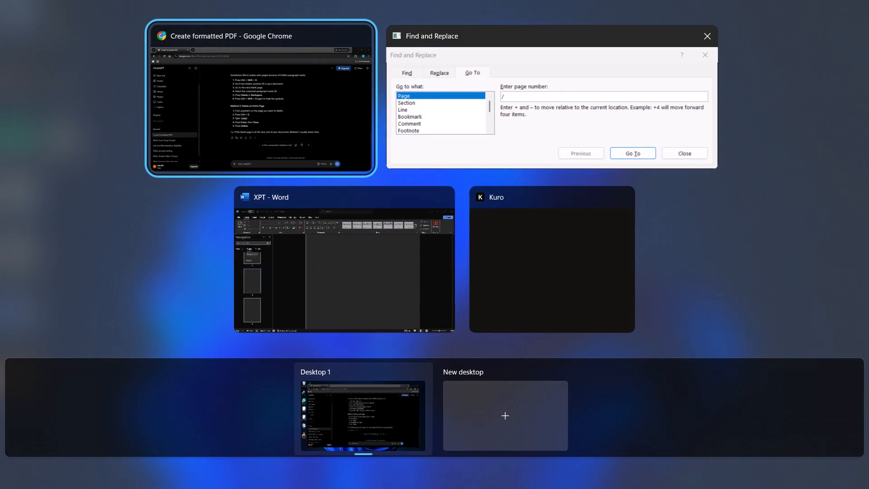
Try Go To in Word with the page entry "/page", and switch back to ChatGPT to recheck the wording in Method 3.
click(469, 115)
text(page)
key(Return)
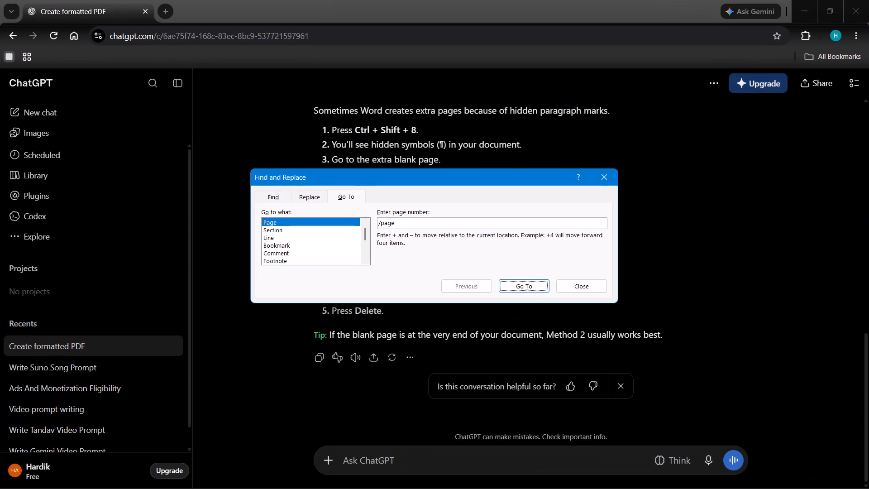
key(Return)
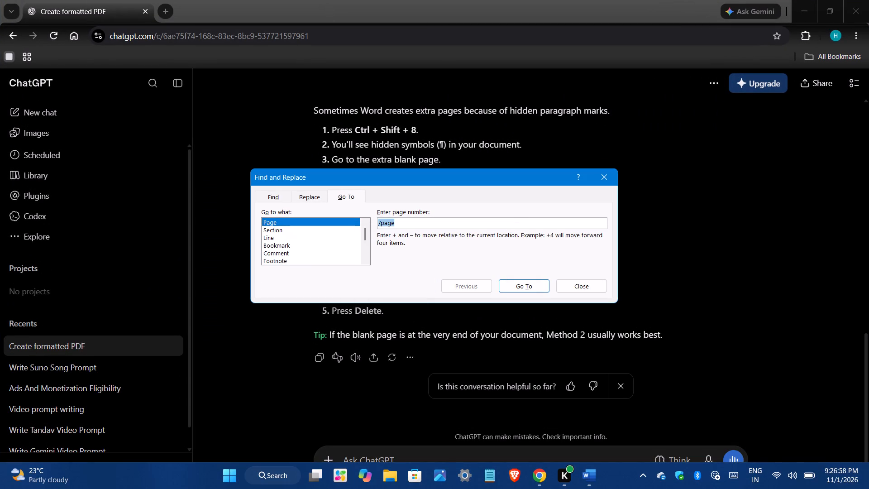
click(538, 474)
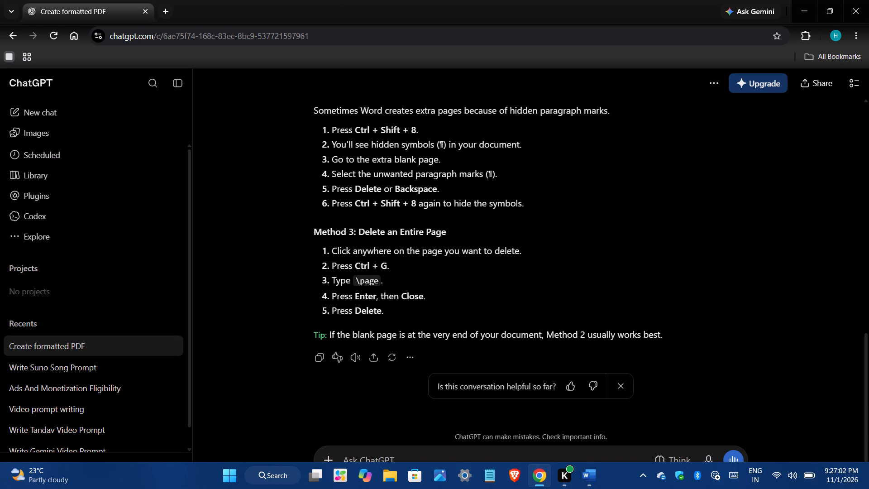
Switch to Word, select blank page 4 using Go To with the page entry "\page", and delete it.
click(590, 470)
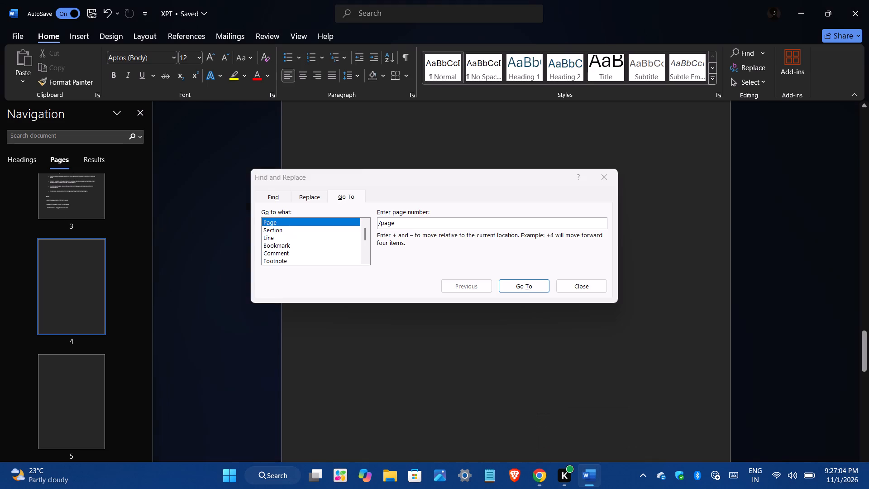
click(381, 221)
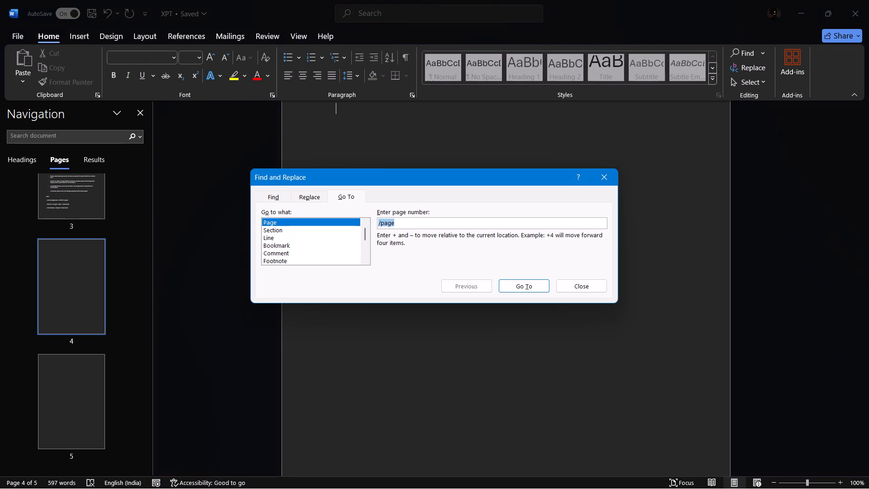
key(BackSpace)
key(backslash)
text(page)
key(Return)
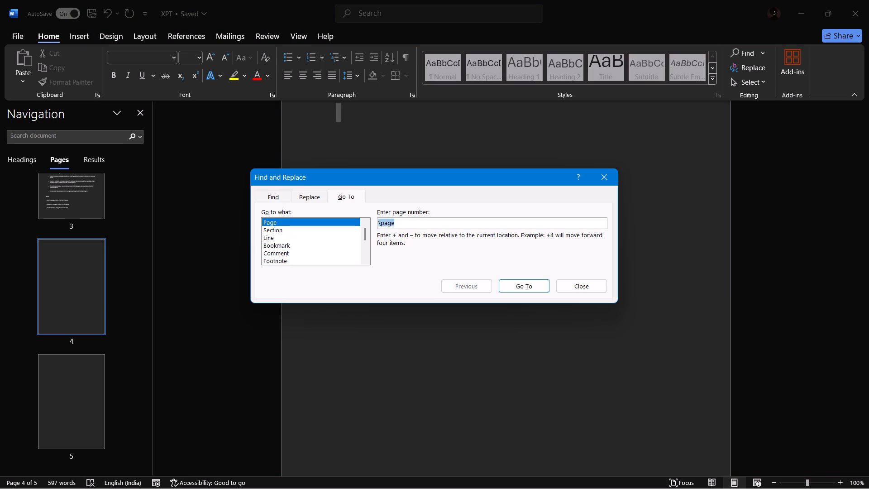
key(Return)
click(545, 466)
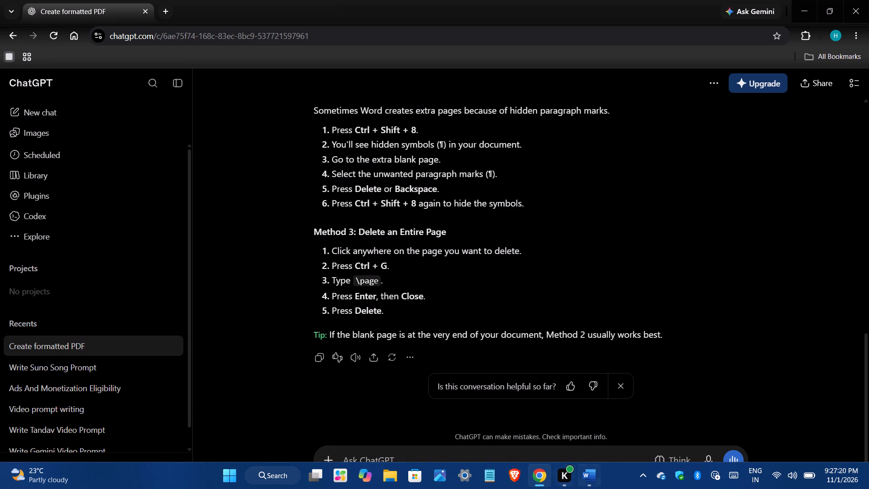
click(598, 476)
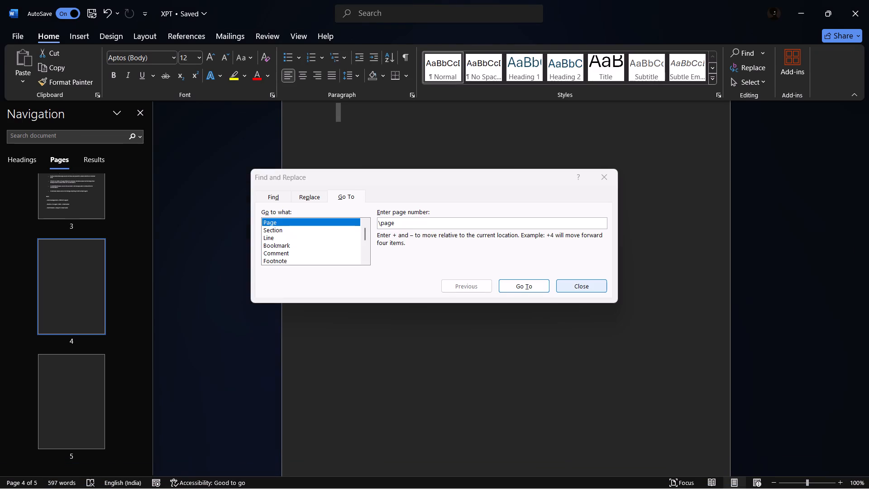
click(578, 288)
key(Delete)
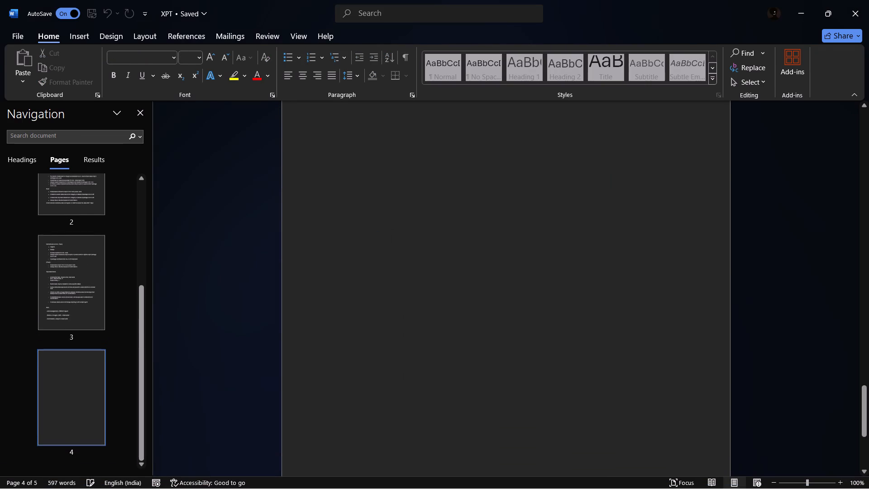
Delete the remaining blank page at the document's end by selecting it using Go To with "\page".
scroll(459, 288, up, 1)
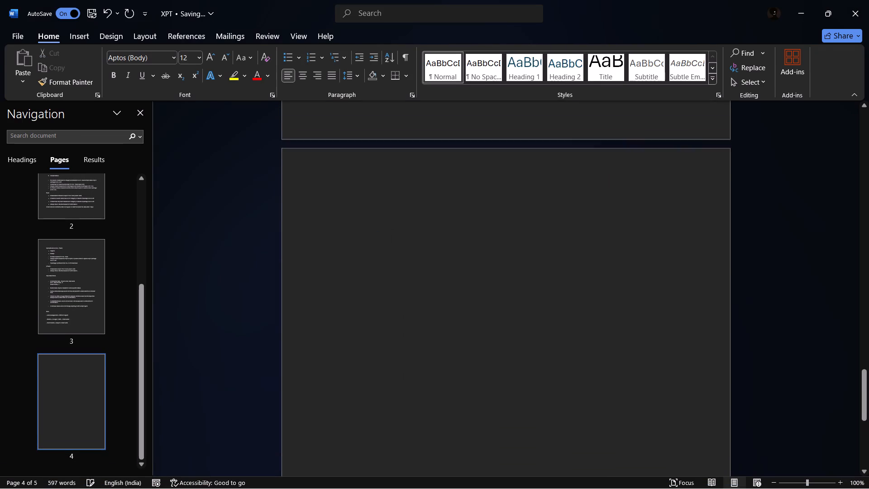
scroll(459, 288, up, 1)
click(459, 288)
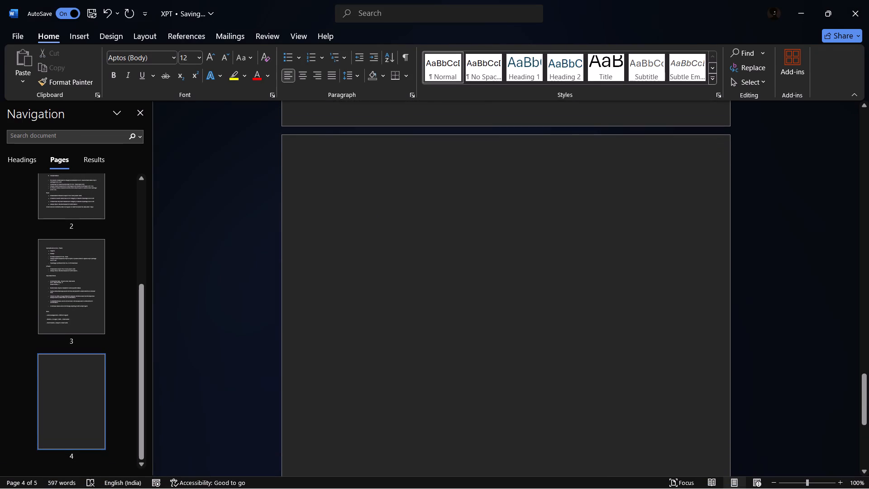
key(ctrl+g)
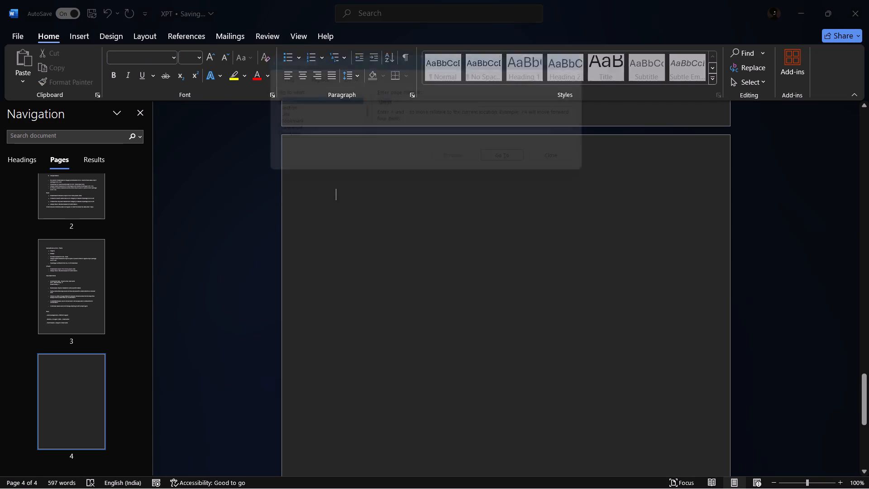
text(\page)
key(Return)
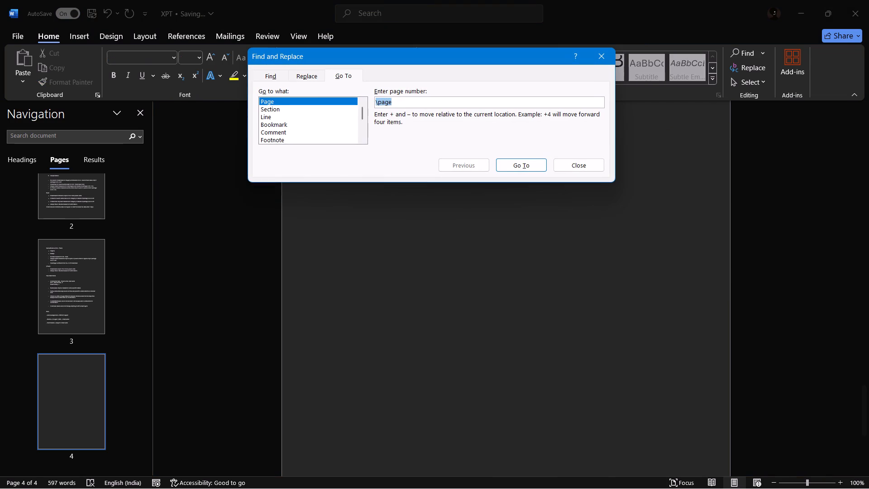
click(573, 159)
key(Delete)
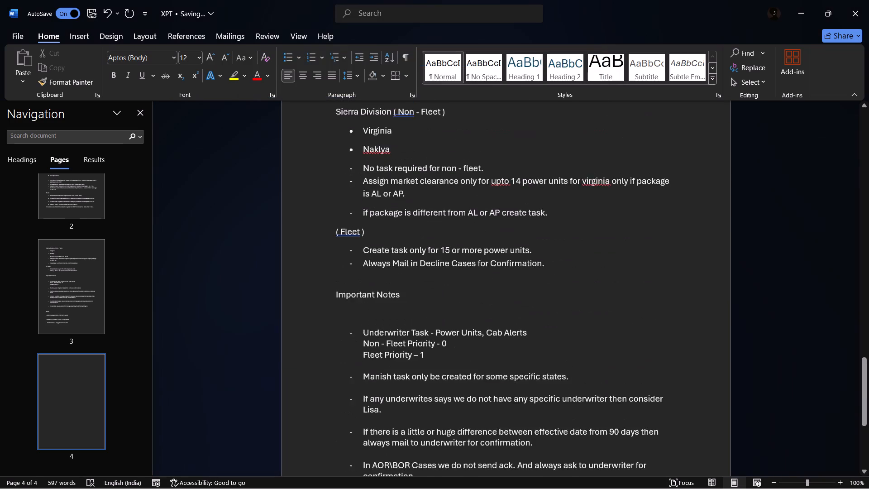
Review the document from the closing MAIL section back up to the LPR Division heading on page 1.
scroll(451, 313, down, 7)
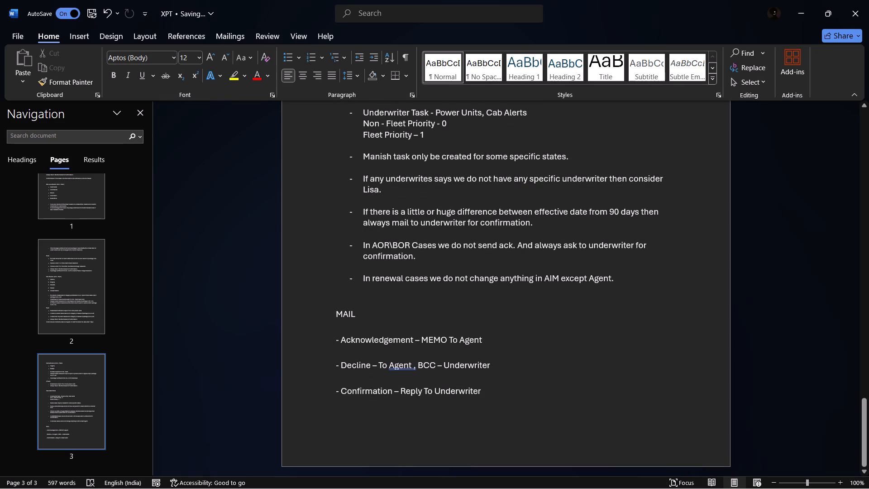
scroll(461, 281, up, 12)
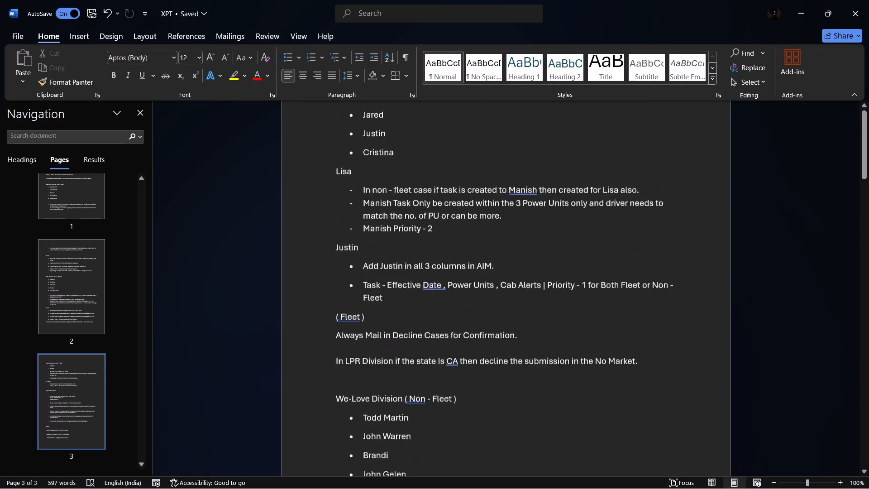
scroll(461, 281, up, 8)
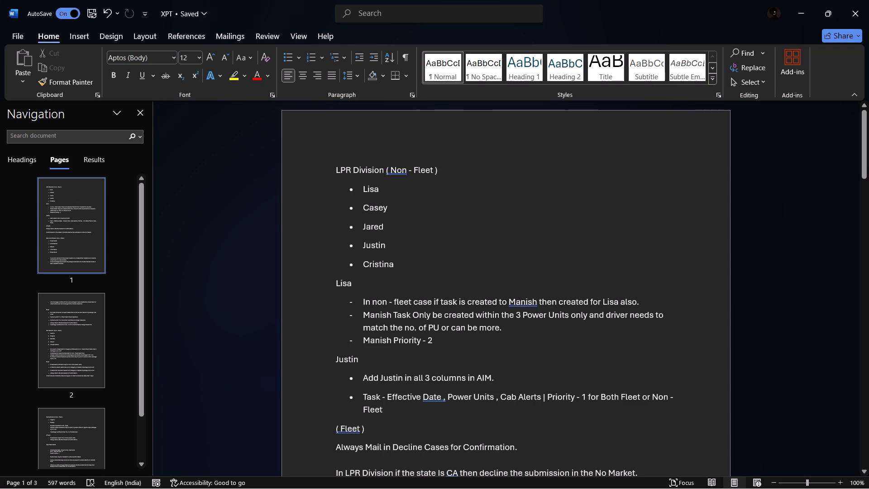
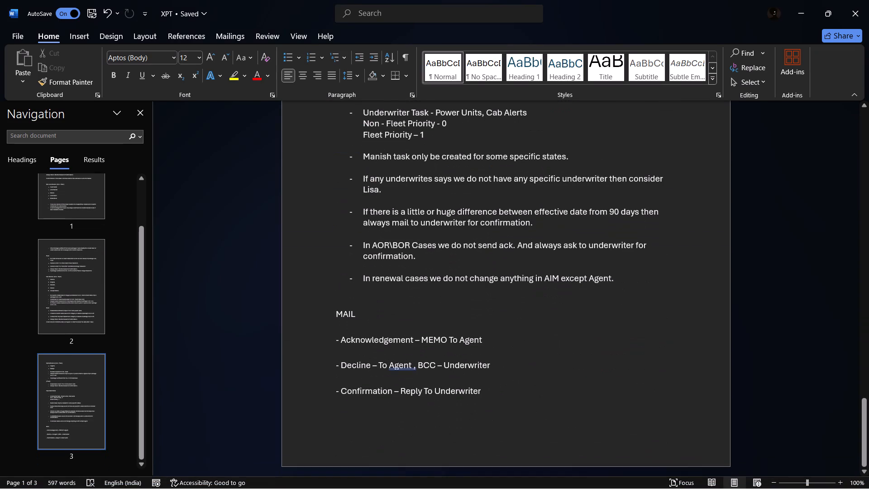
click(85, 35)
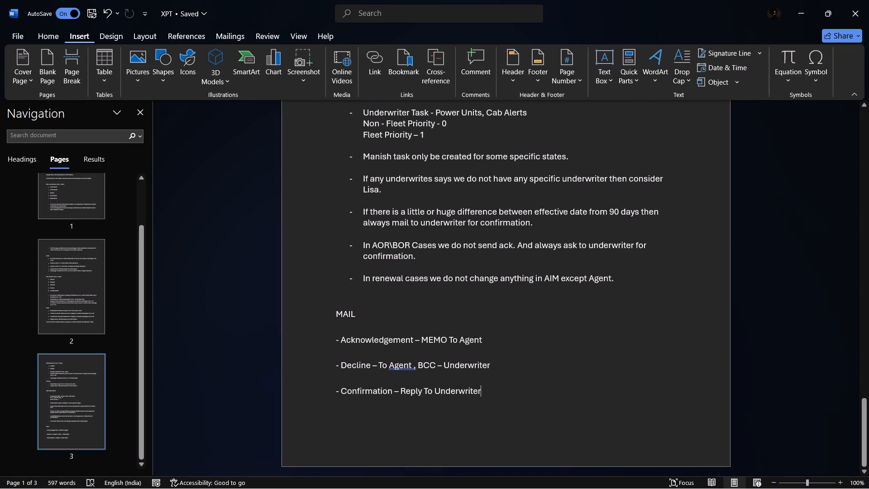
click(55, 63)
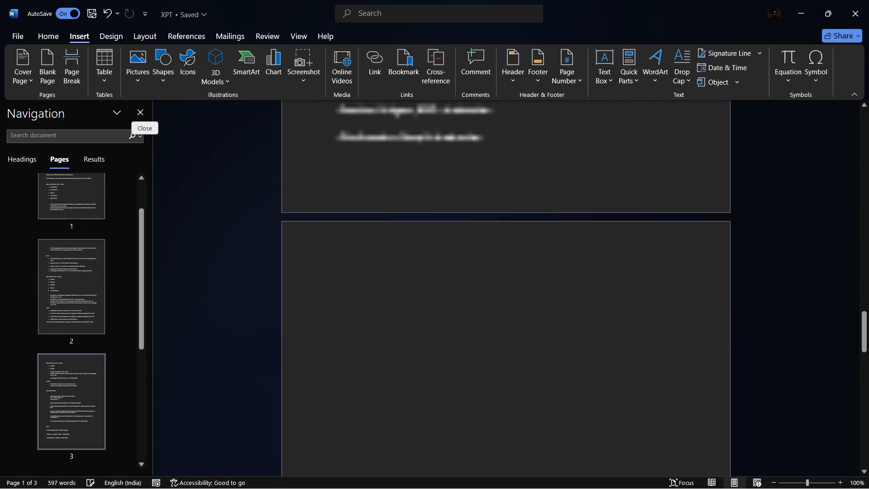
scroll(352, 216, down, 9)
scroll(448, 269, up, 3)
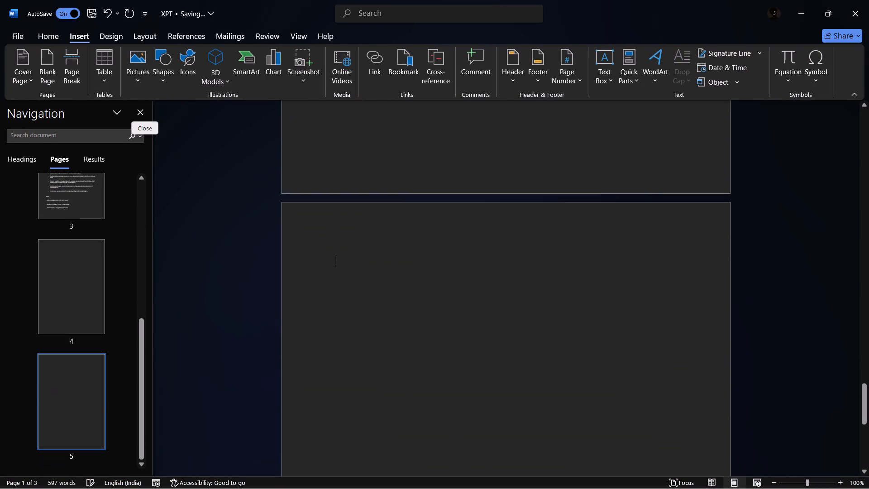
scroll(448, 269, up, 1)
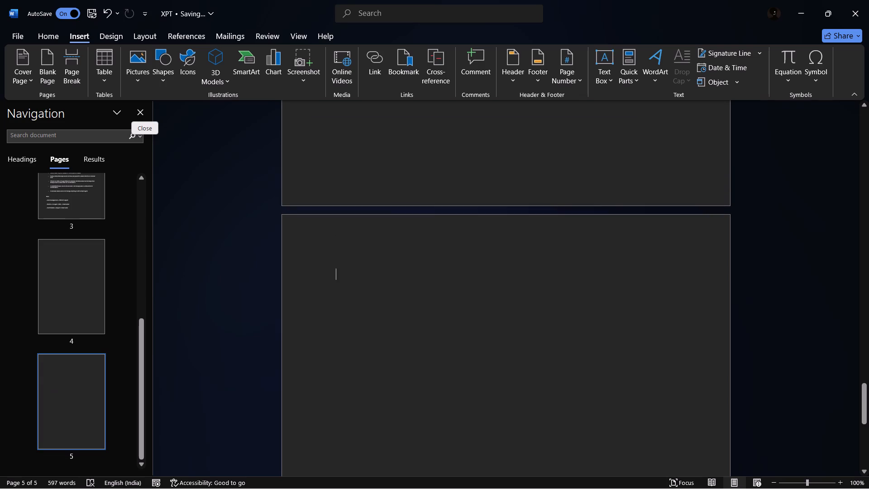
Go to the last page and delete the extra blank page, keeping a single blank page after the MAIL section.
key(ctrl+g)
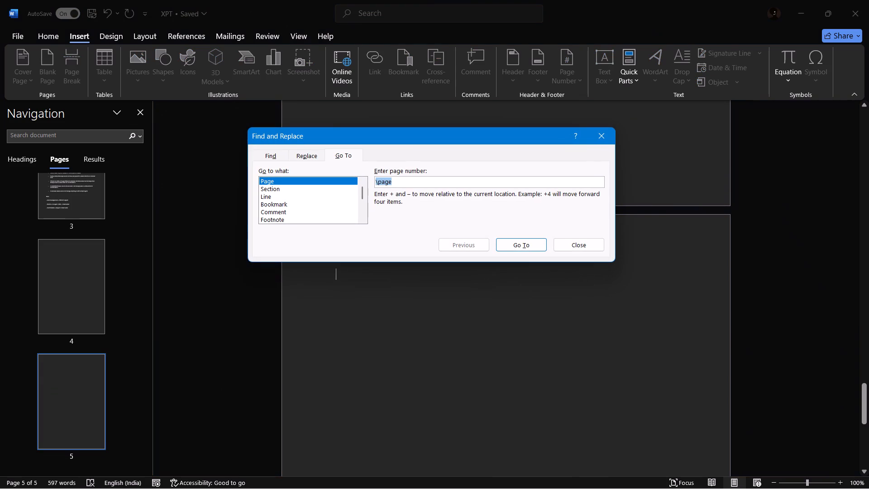
key(Return)
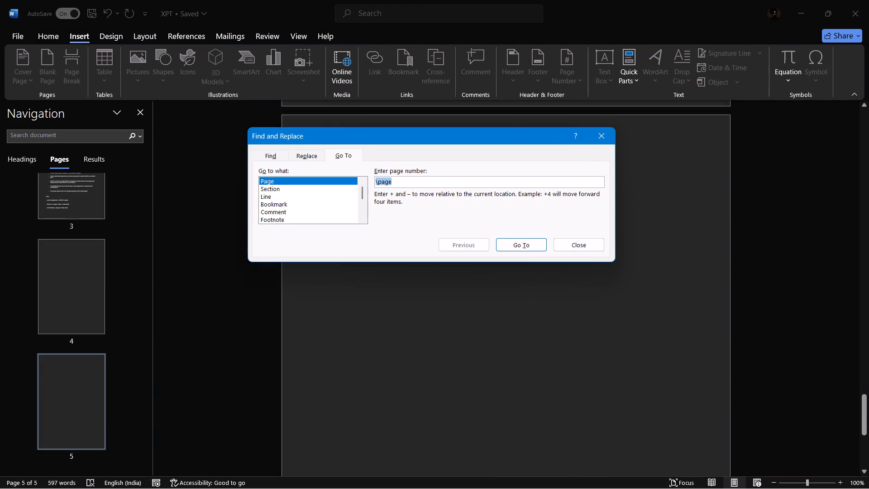
click(583, 248)
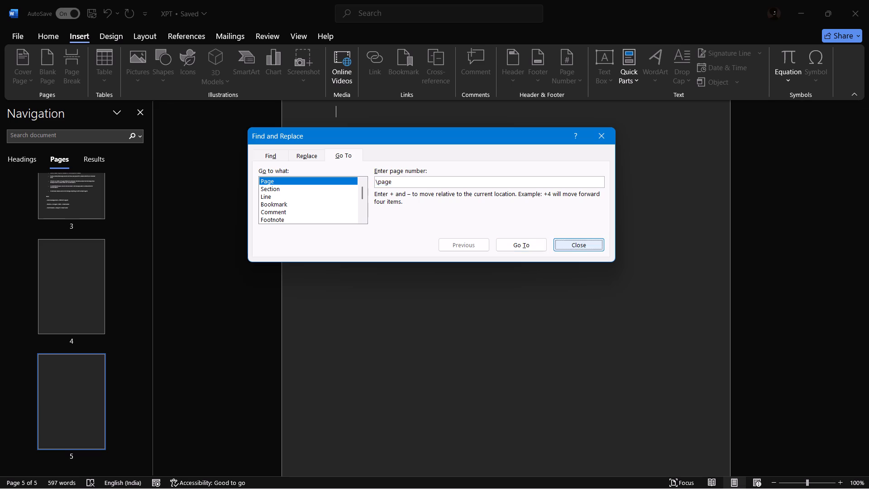
key(BackSpace)
key(Delete)
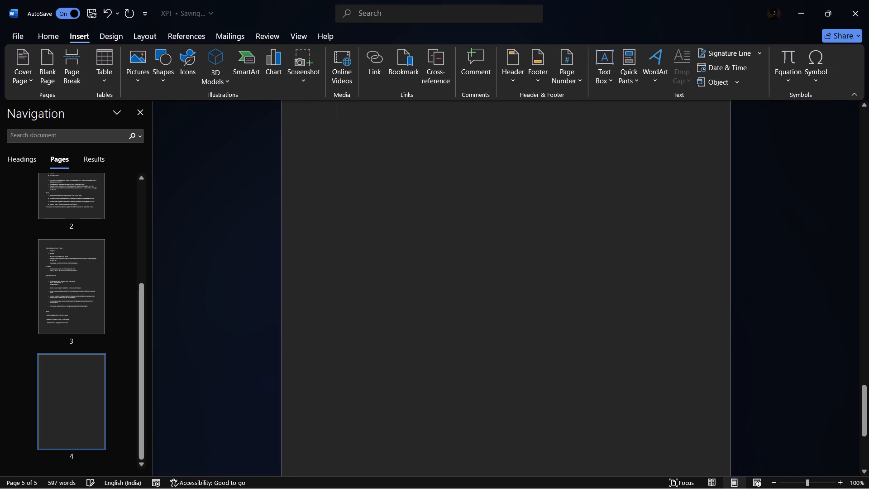
Insert the picture Cogneesol Blue Wave Corporate Cover from the Downloads folder on the blank last page.
scroll(468, 192, up, 2)
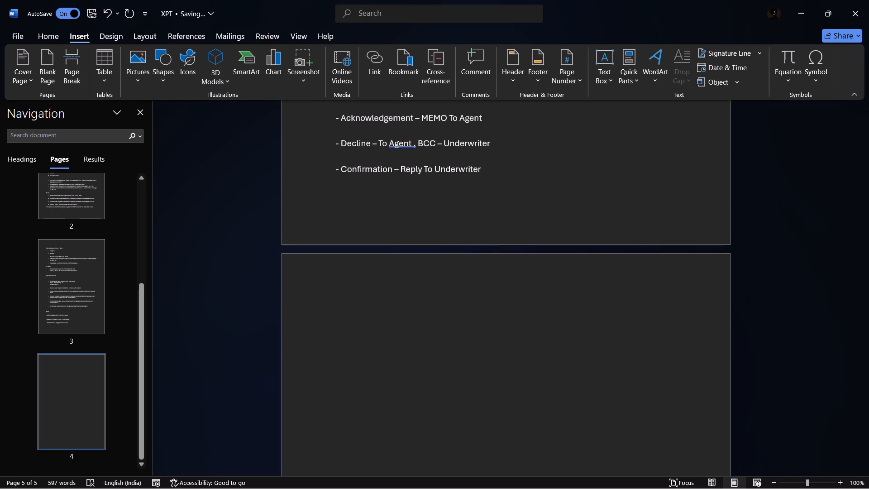
click(138, 72)
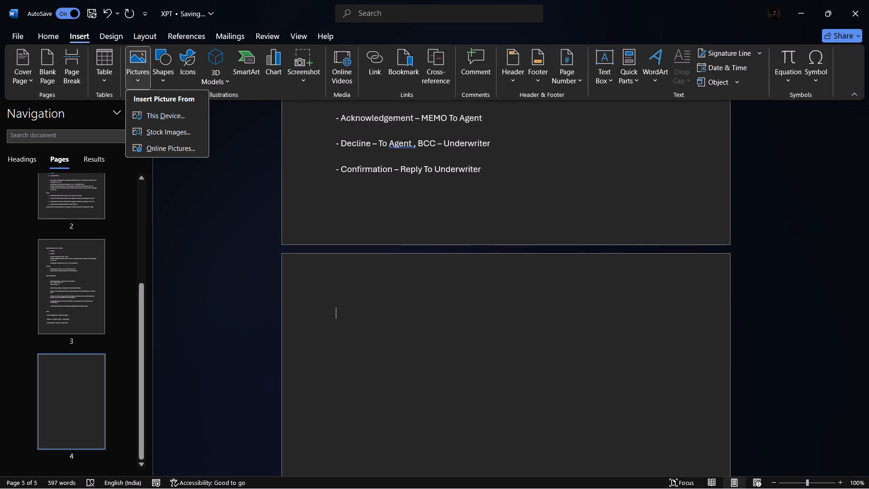
click(167, 115)
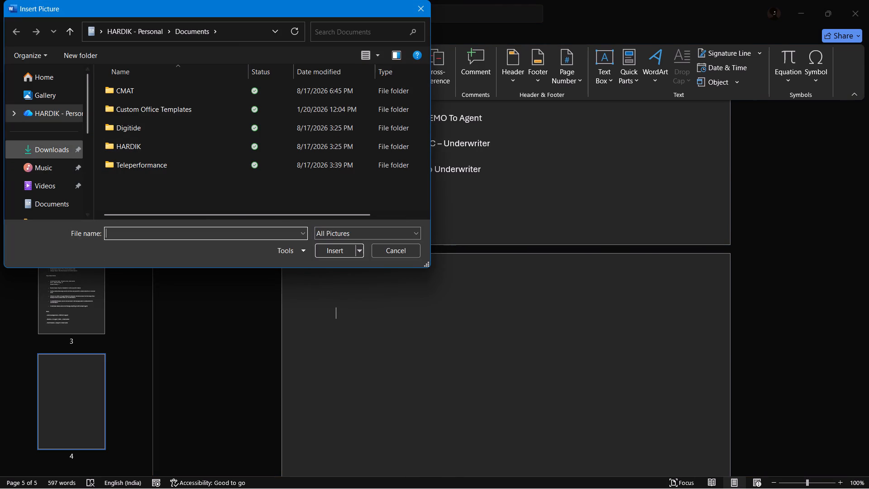
click(56, 147)
click(177, 105)
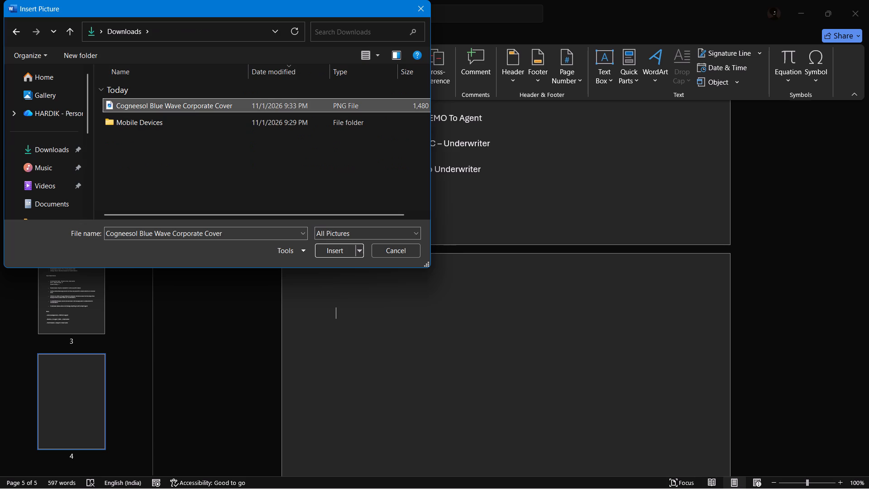
click(349, 252)
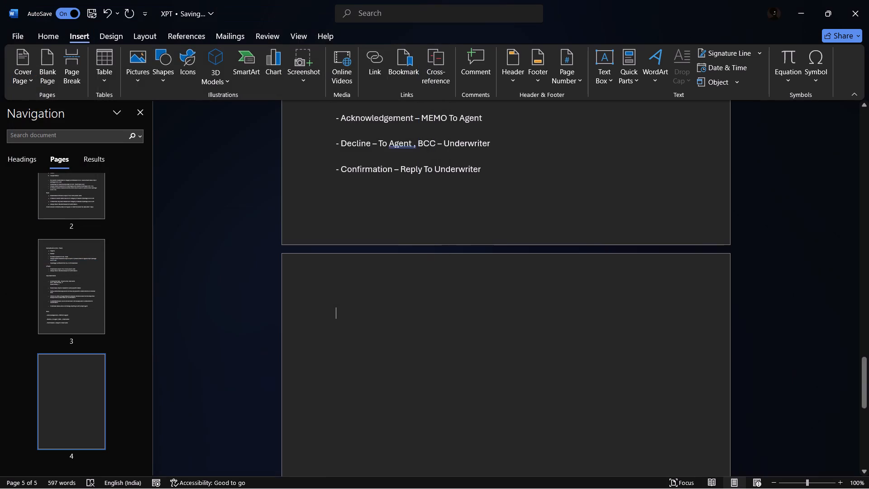
scroll(483, 337, down, 1)
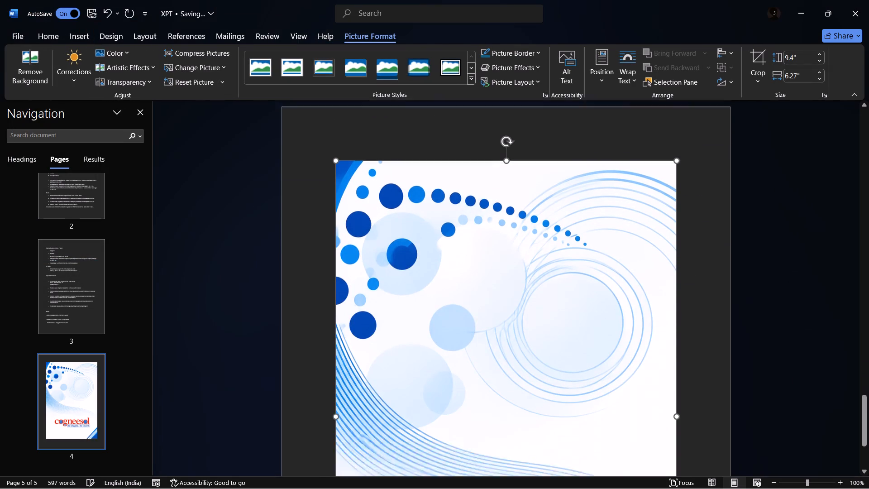
scroll(483, 337, down, 3)
scroll(483, 337, up, 1)
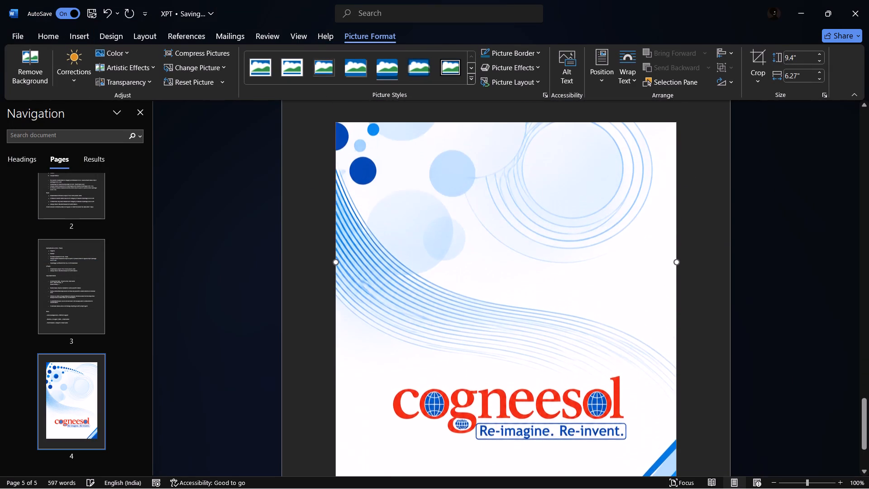
scroll(483, 337, up, 1)
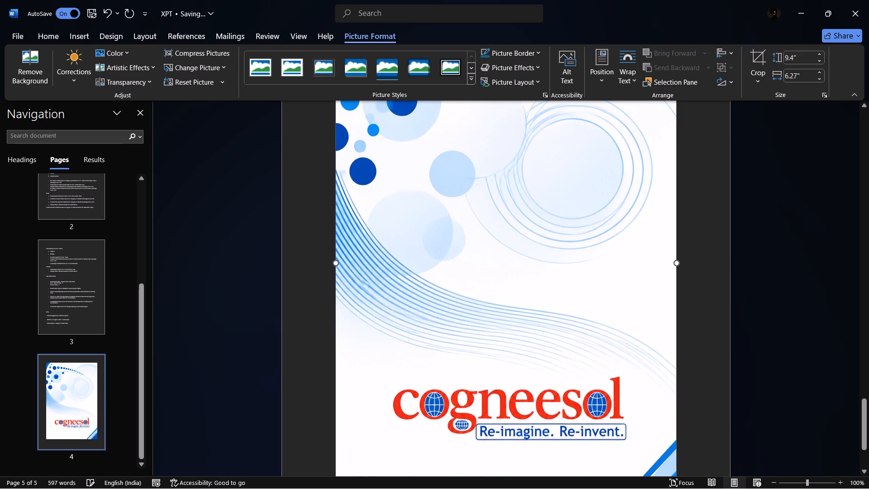
scroll(483, 337, up, 1)
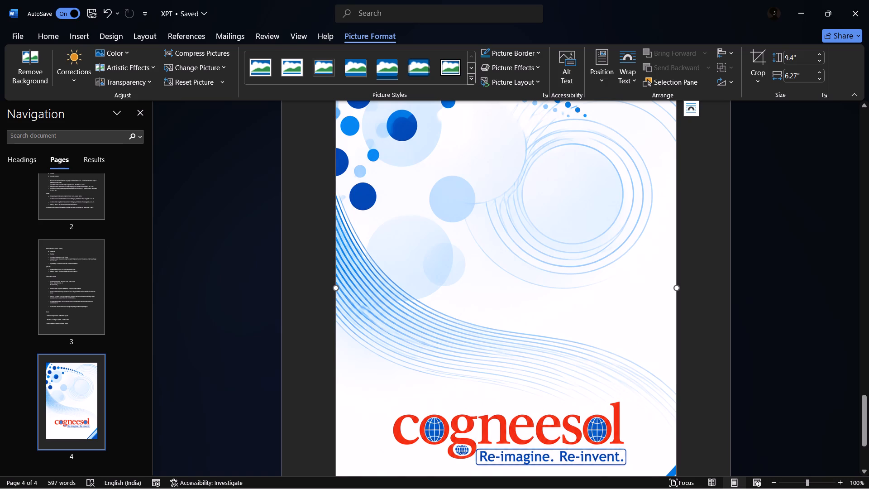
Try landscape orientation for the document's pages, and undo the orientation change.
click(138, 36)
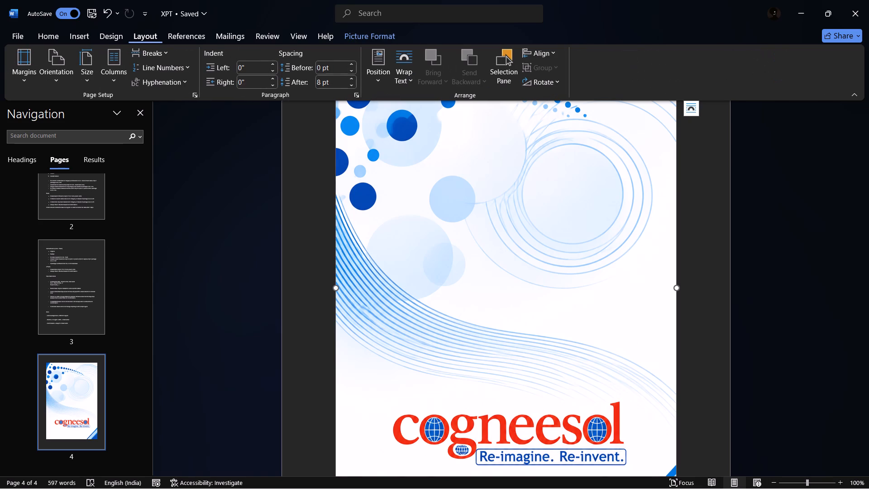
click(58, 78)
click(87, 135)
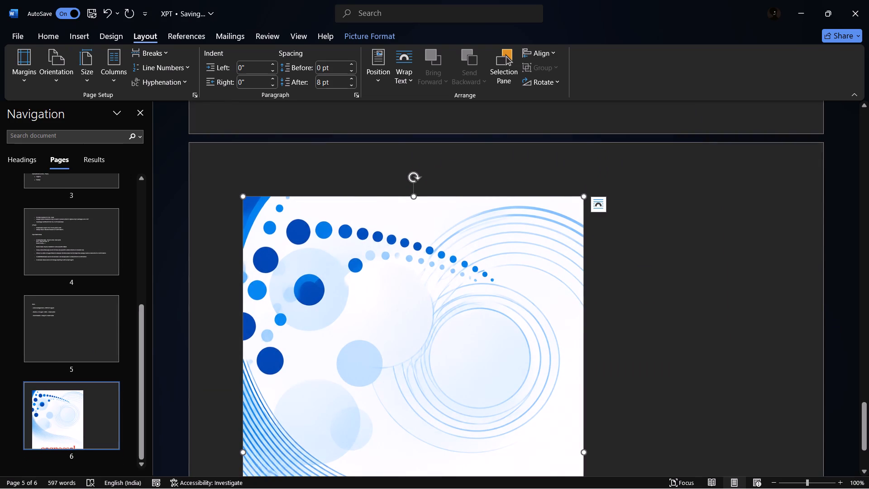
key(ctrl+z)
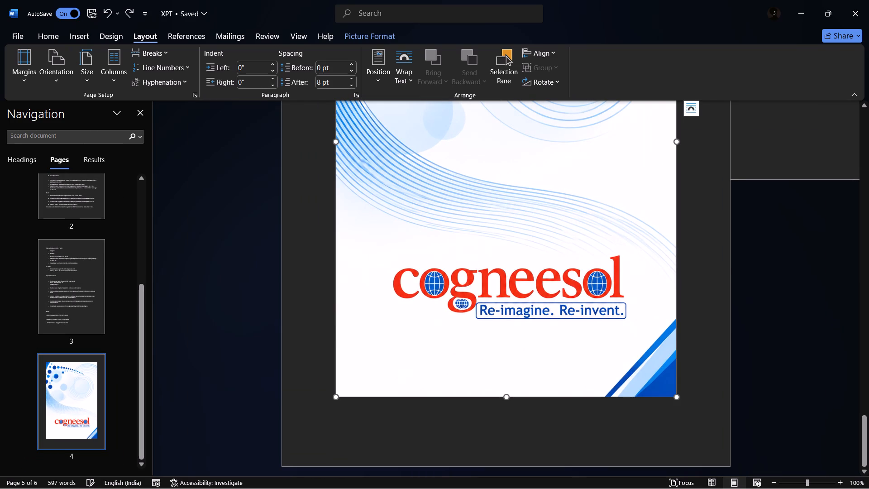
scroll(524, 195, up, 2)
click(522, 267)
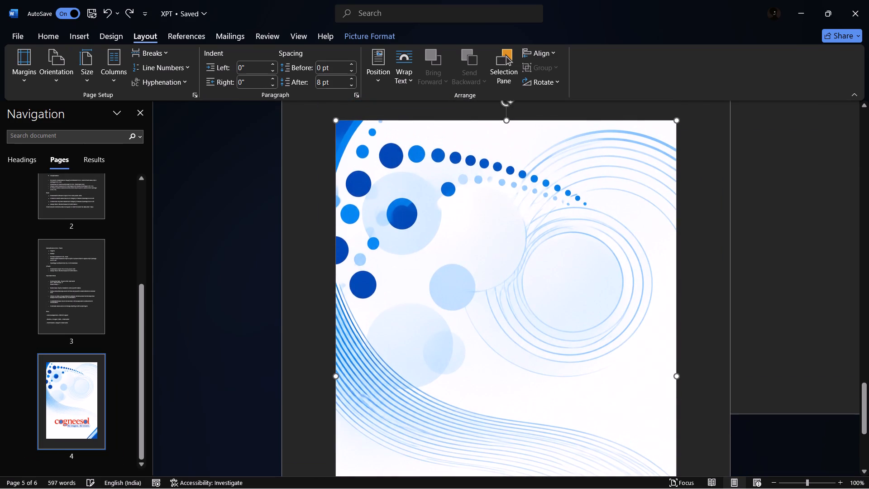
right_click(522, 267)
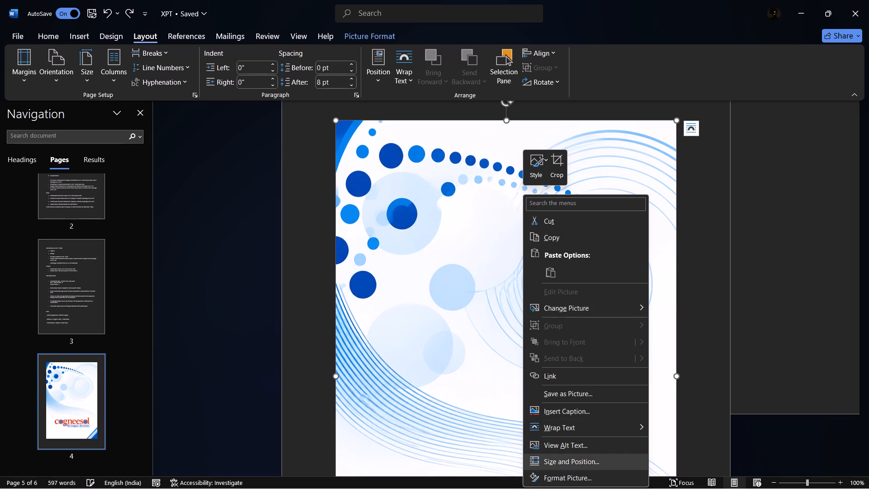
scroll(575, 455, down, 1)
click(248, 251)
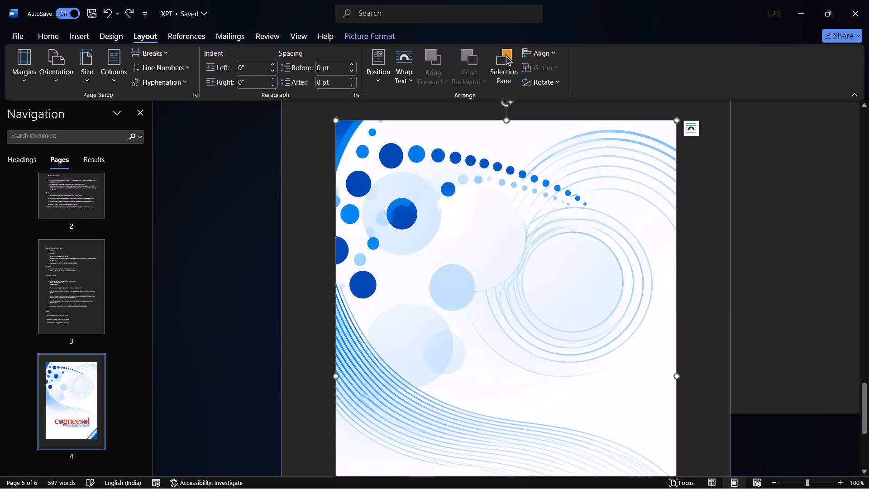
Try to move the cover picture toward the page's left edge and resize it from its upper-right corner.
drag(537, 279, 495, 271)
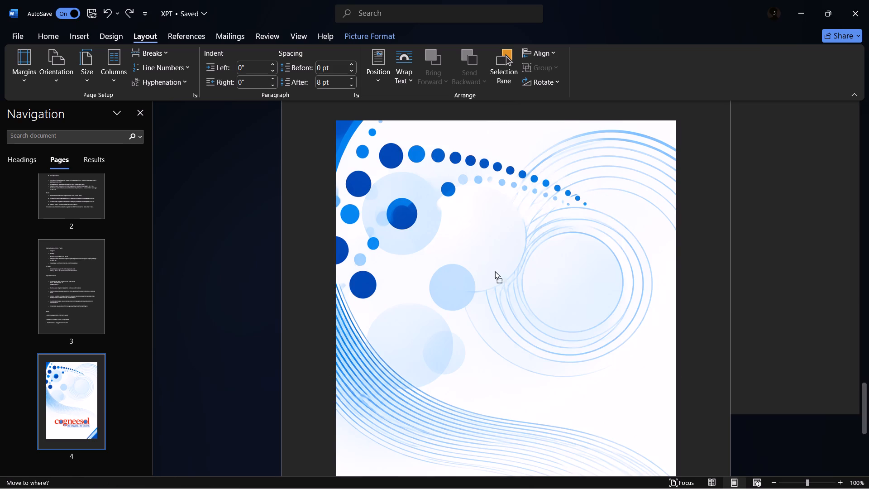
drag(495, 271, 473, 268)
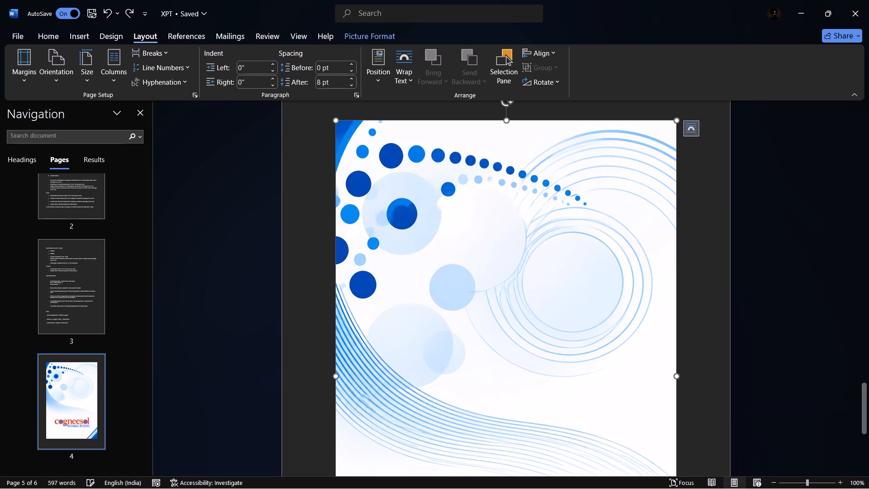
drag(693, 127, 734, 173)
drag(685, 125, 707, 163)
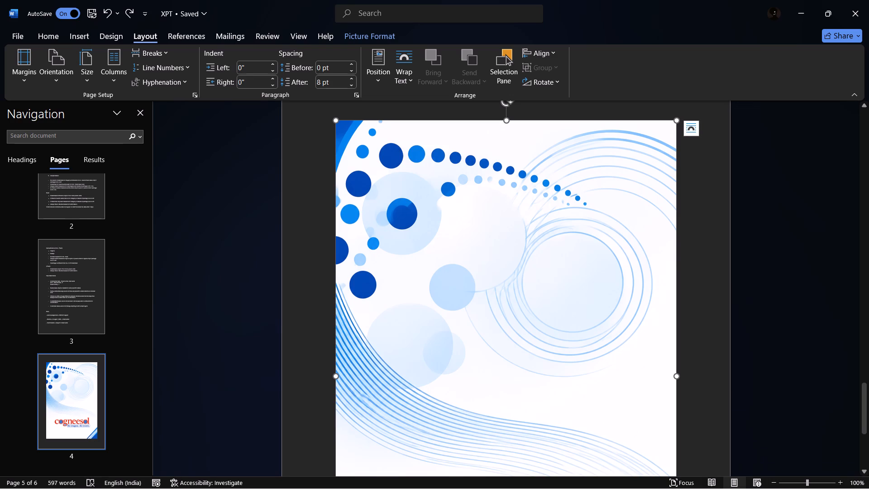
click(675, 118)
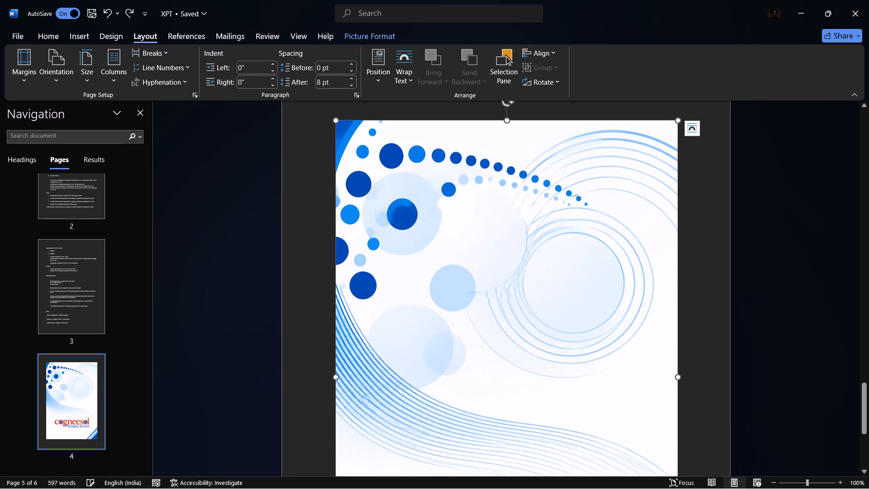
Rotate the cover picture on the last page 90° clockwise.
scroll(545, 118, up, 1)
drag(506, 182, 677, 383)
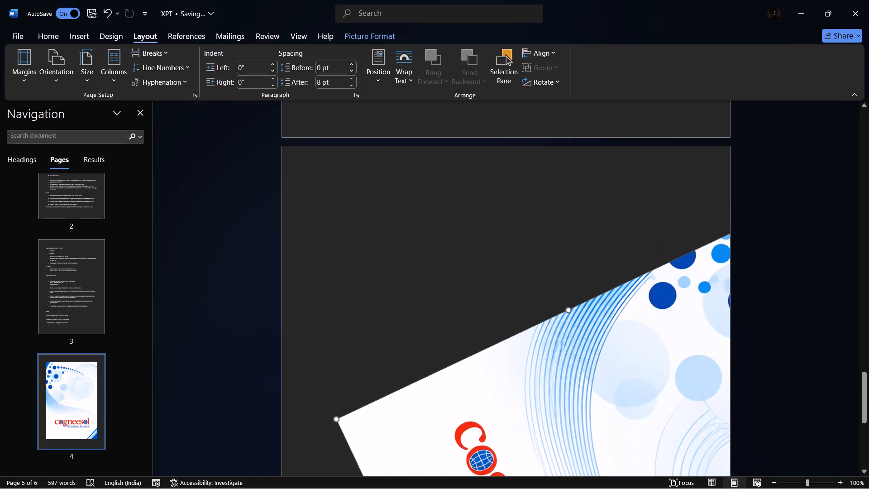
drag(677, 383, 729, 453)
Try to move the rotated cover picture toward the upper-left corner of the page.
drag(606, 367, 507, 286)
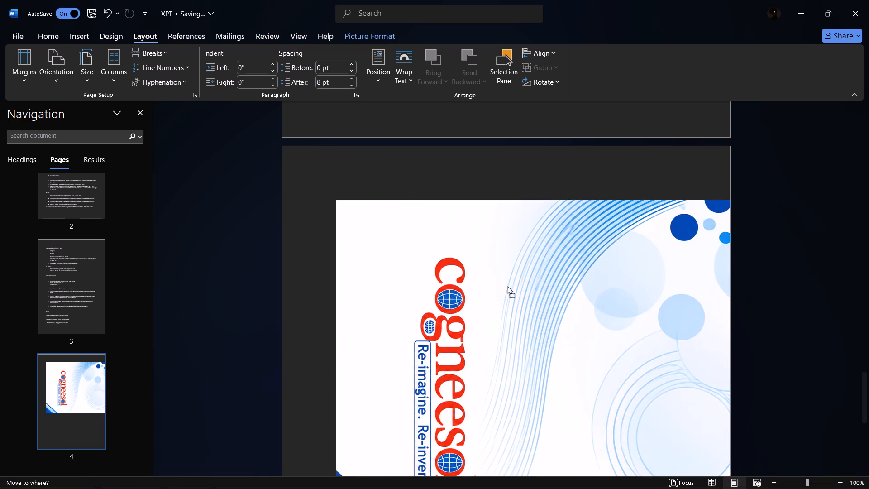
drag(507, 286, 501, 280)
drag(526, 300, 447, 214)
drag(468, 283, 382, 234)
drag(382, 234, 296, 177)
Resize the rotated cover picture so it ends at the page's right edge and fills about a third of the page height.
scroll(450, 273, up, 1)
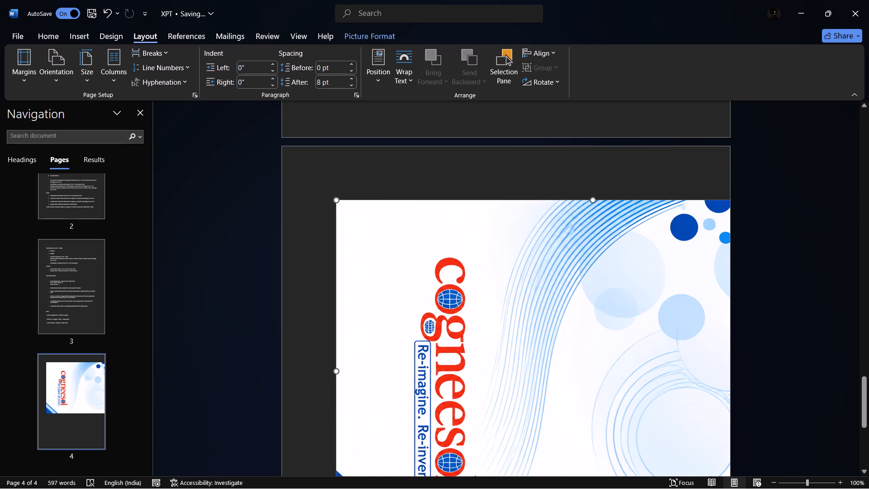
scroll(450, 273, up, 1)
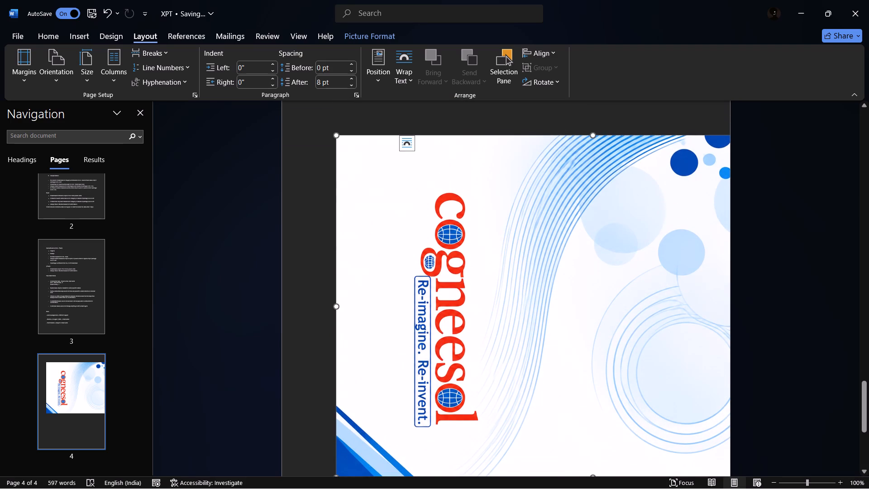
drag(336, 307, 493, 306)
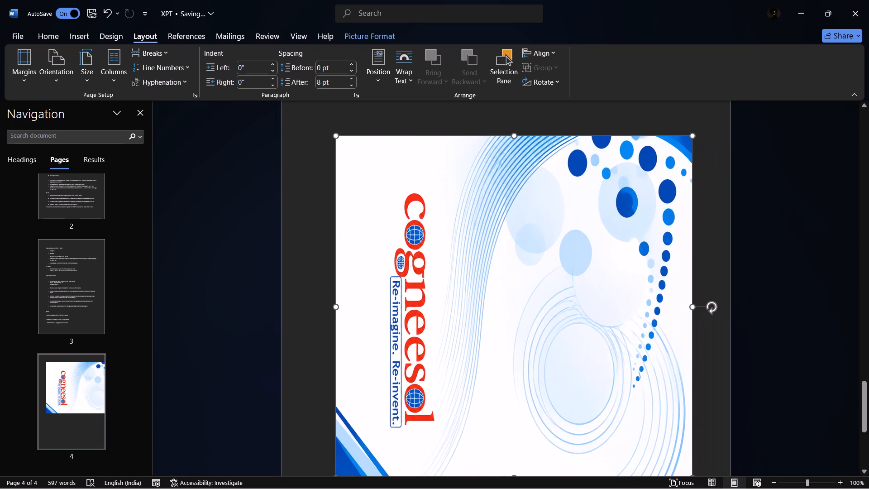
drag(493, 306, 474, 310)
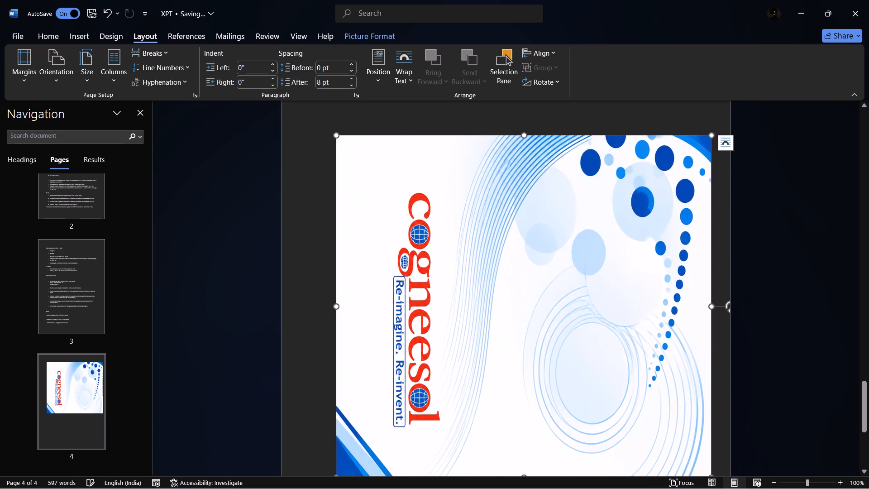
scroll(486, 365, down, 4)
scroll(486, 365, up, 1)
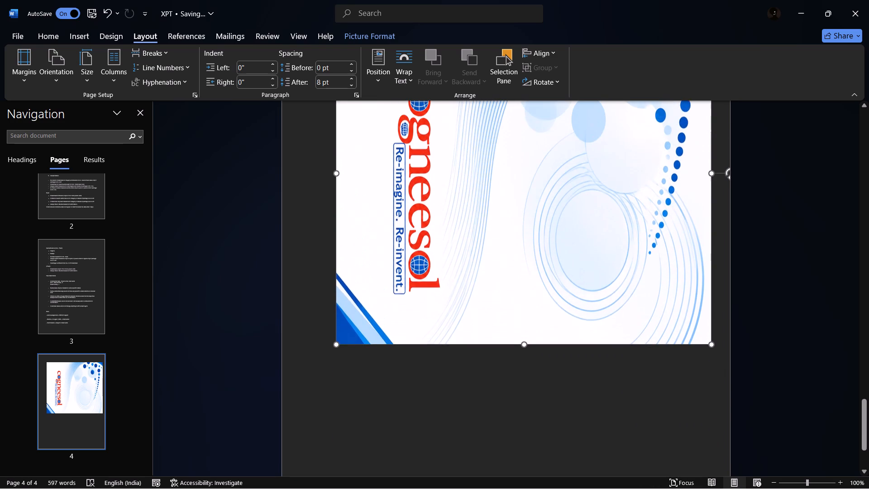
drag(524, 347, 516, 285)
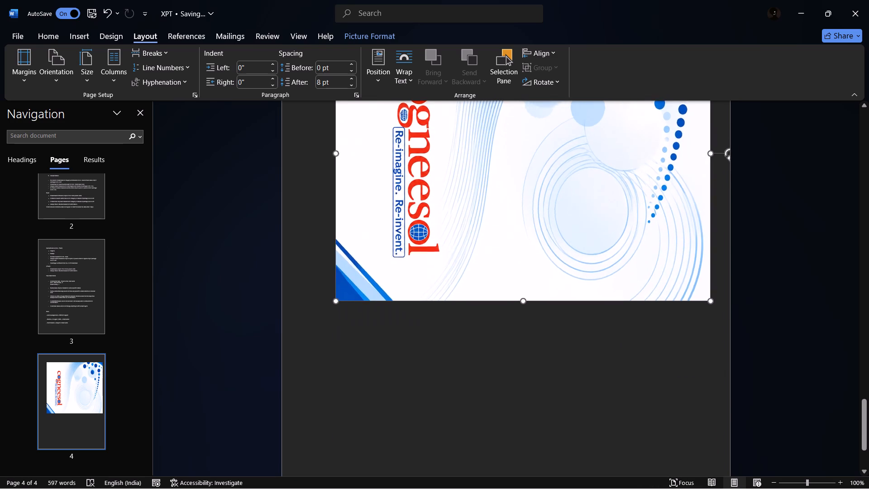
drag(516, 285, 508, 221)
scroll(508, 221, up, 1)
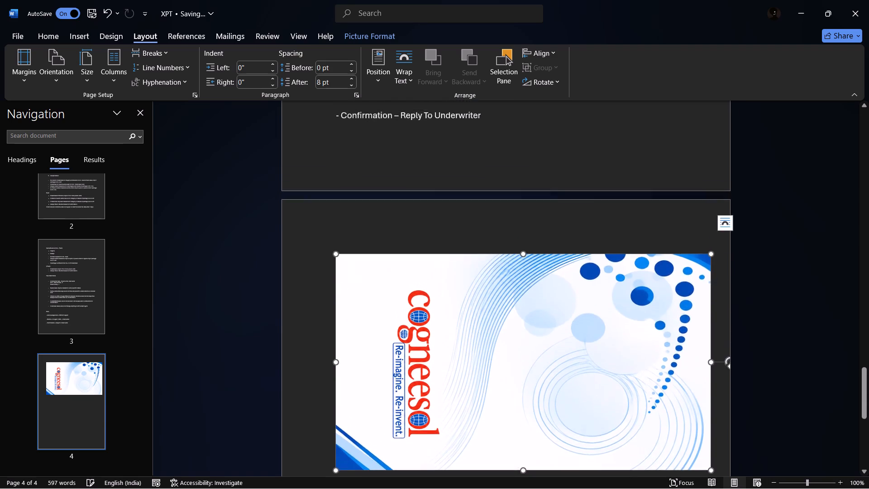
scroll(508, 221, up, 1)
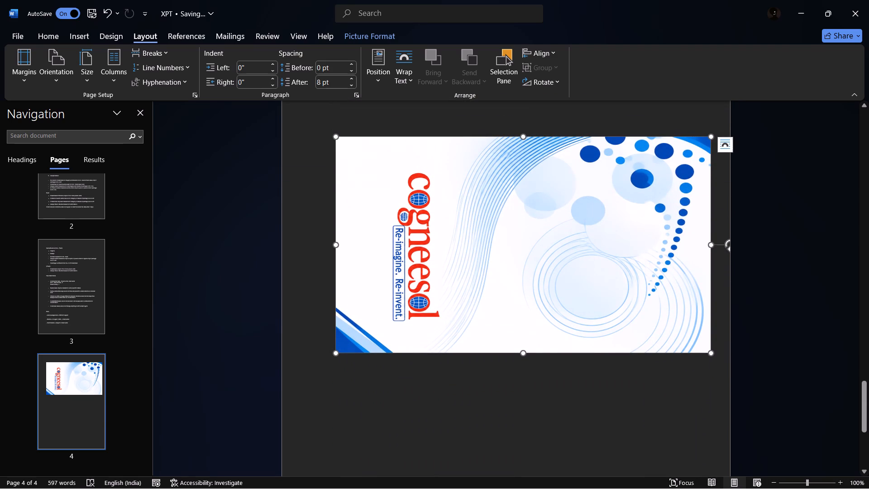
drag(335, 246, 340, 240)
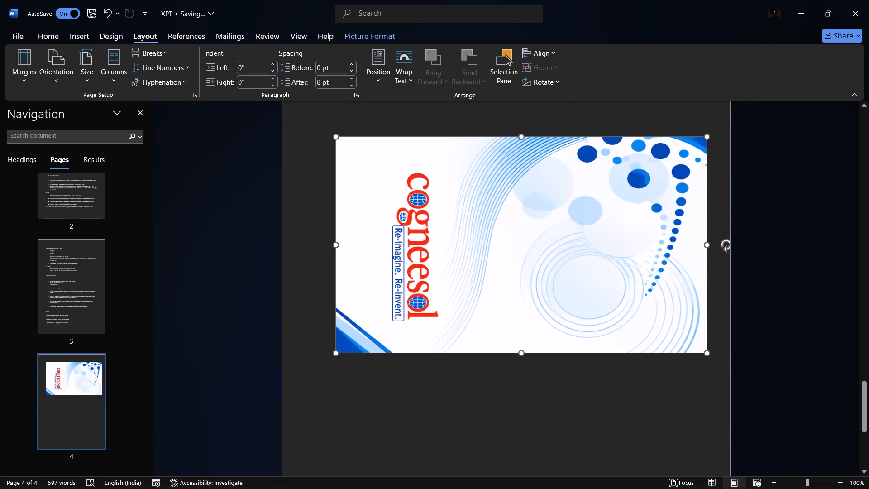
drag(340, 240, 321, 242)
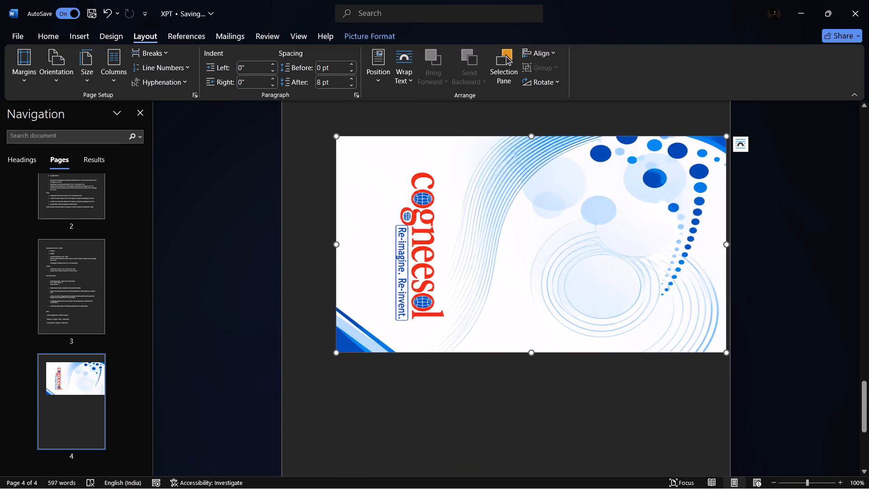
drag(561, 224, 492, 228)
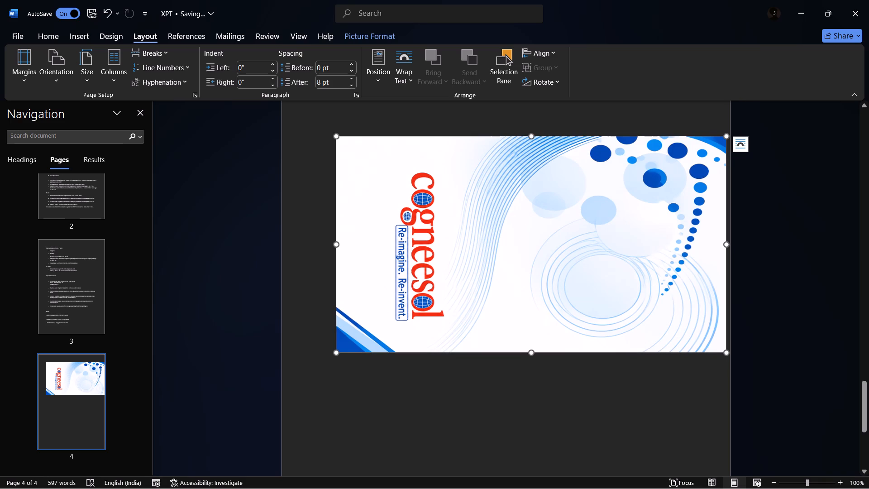
Delete the rotated cover picture from the last page.
click(535, 234)
key(Delete)
scroll(535, 234, up, 1)
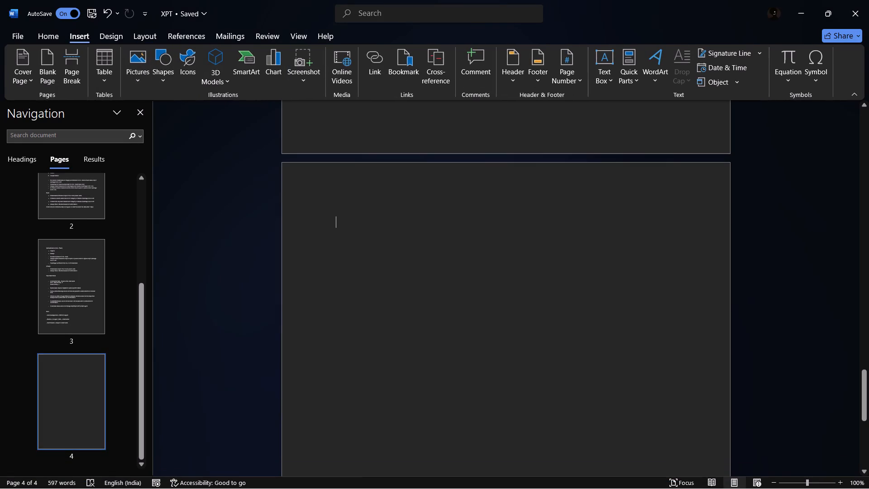
click(144, 80)
click(166, 114)
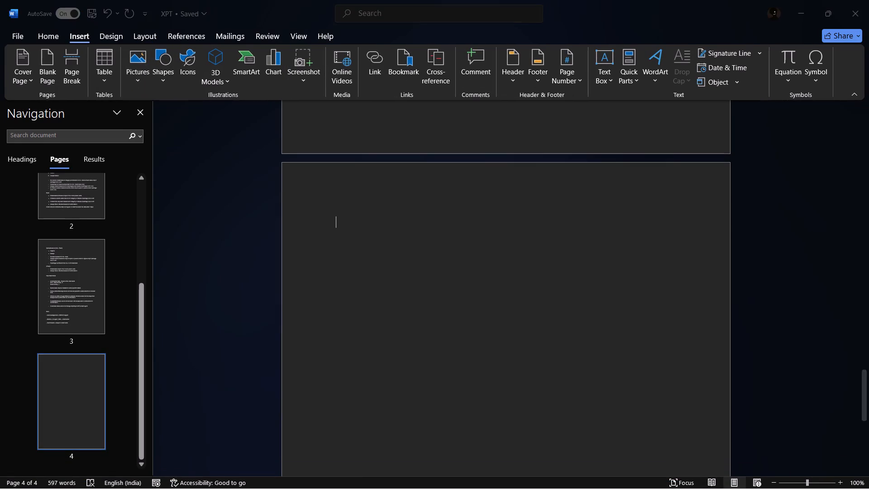
click(141, 100)
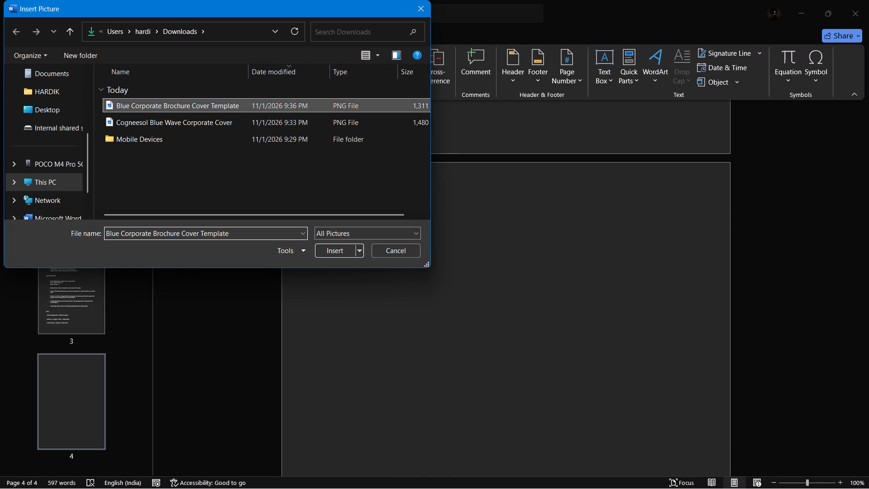
key(Return)
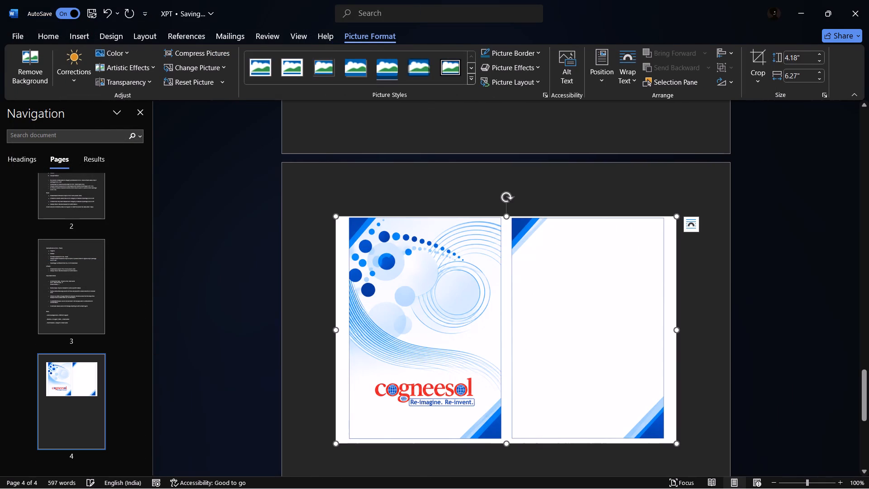
Rotate the inserted cover and blank back page picture 90 degrees clockwise.
drag(506, 198, 606, 306)
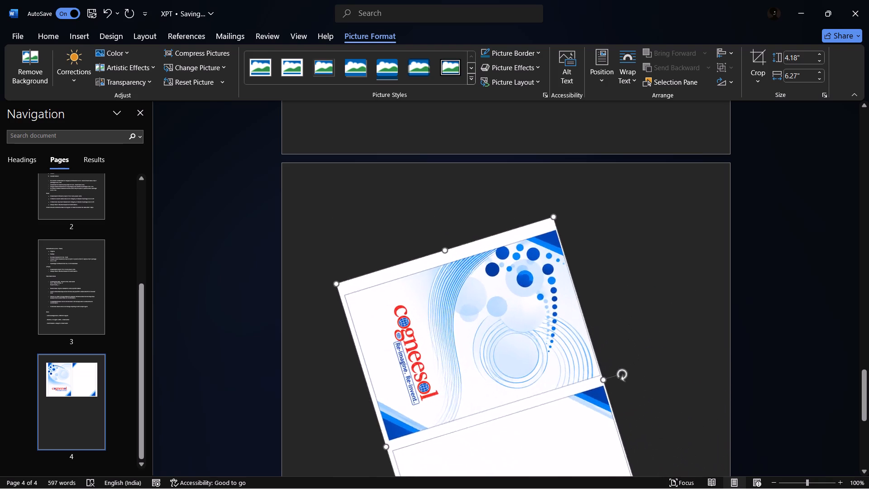
drag(606, 306, 616, 333)
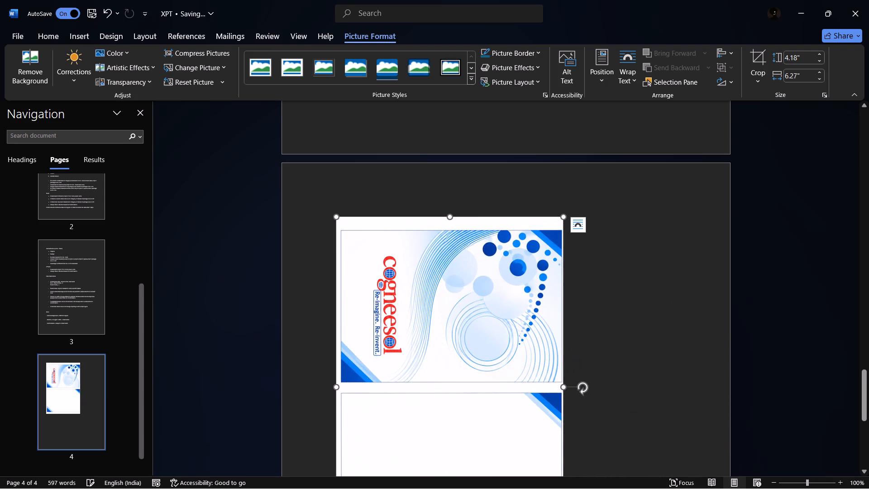
Set the rotated picture's text wrapping to Square so it can be positioned freely on the page.
drag(502, 334, 589, 337)
click(506, 344)
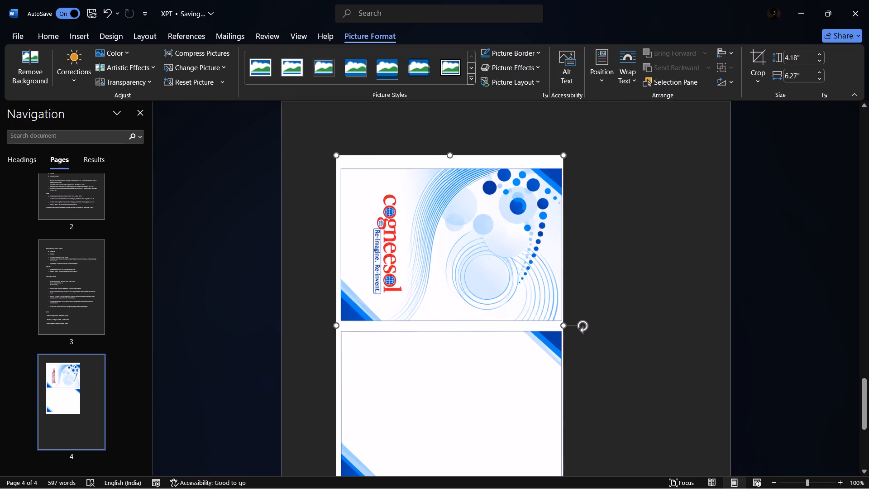
click(578, 162)
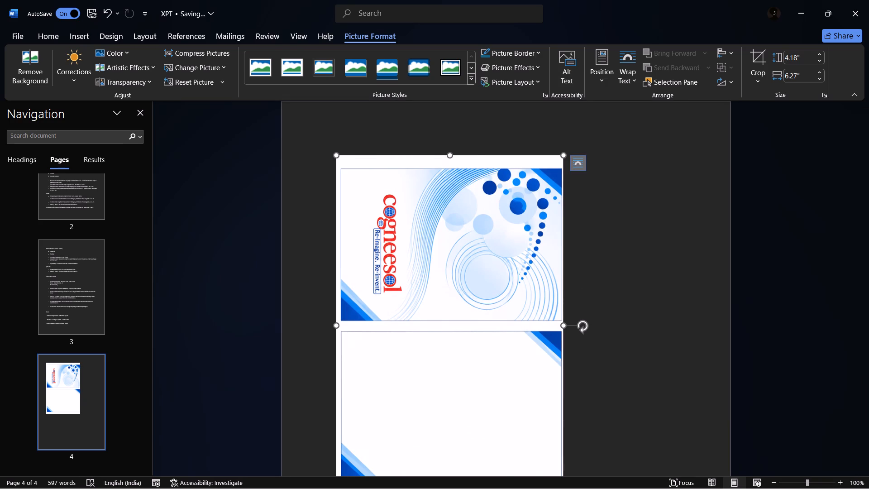
scroll(644, 252, down, 1)
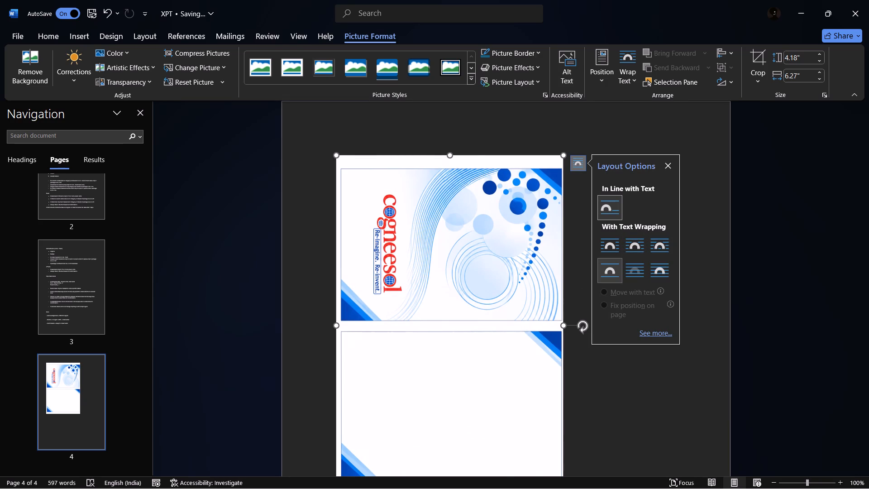
click(655, 265)
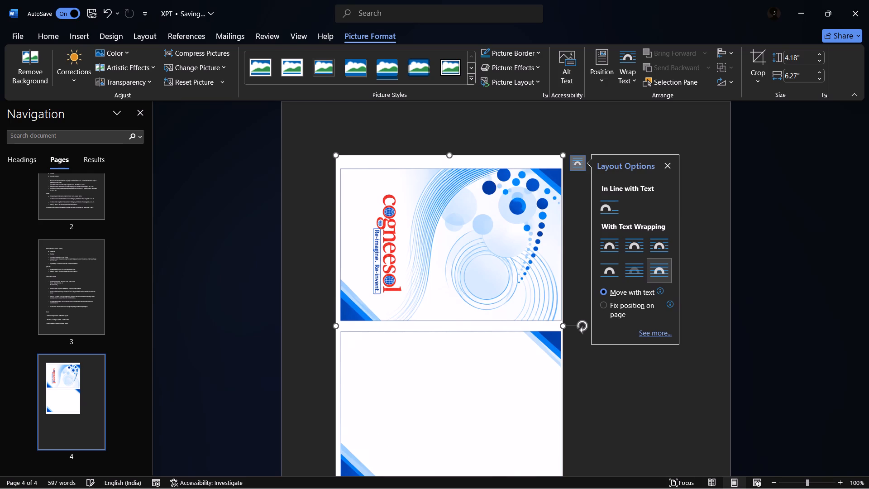
click(617, 235)
click(630, 241)
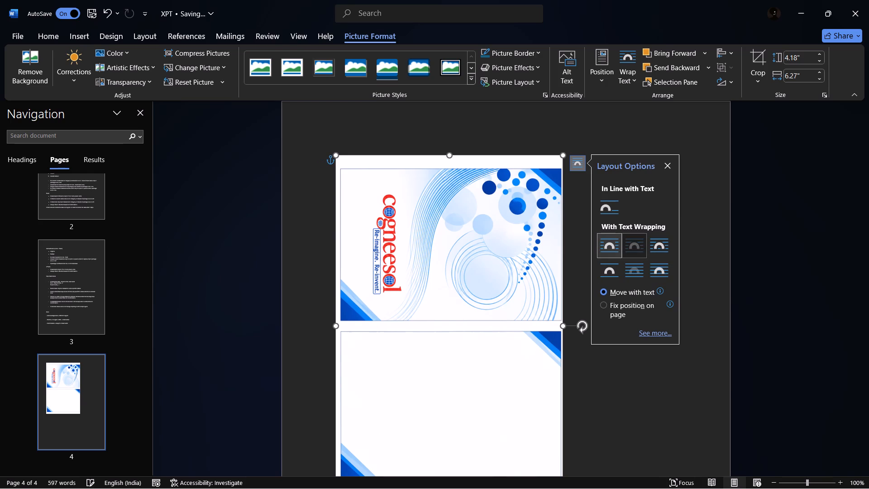
click(652, 244)
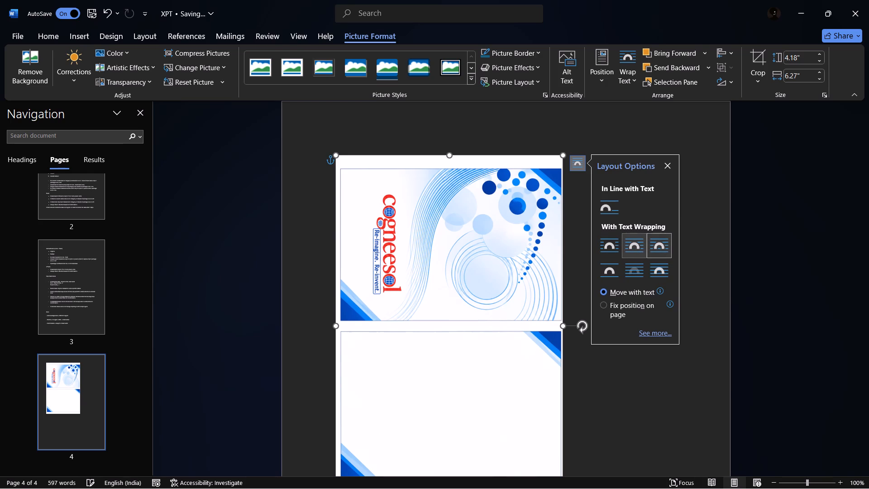
click(608, 211)
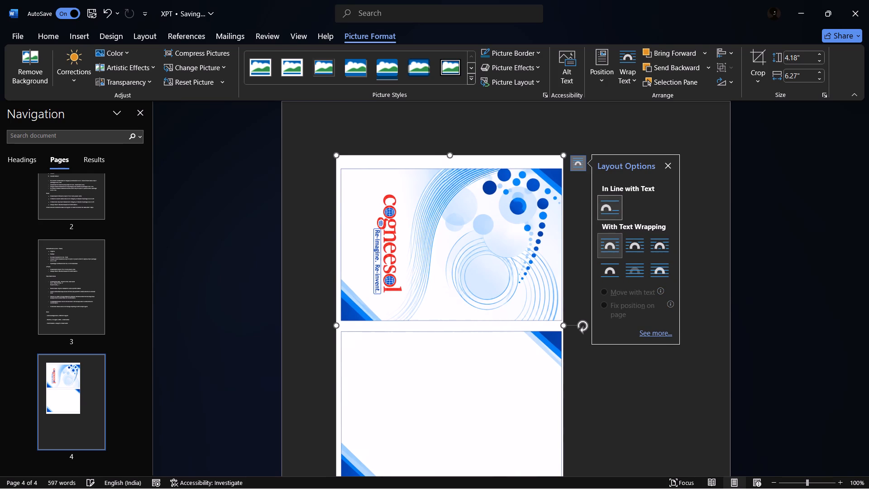
click(609, 247)
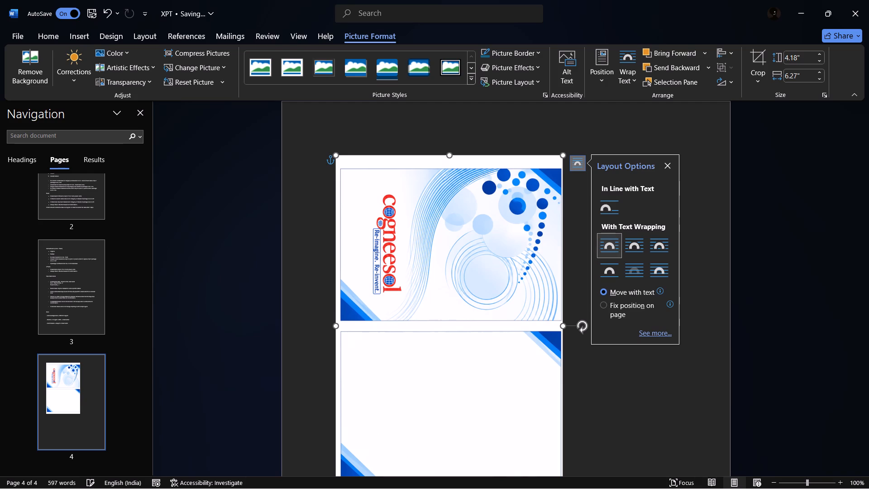
click(667, 162)
Move the picture so it is centred horizontally and sits about midway down the last page.
drag(506, 235, 557, 234)
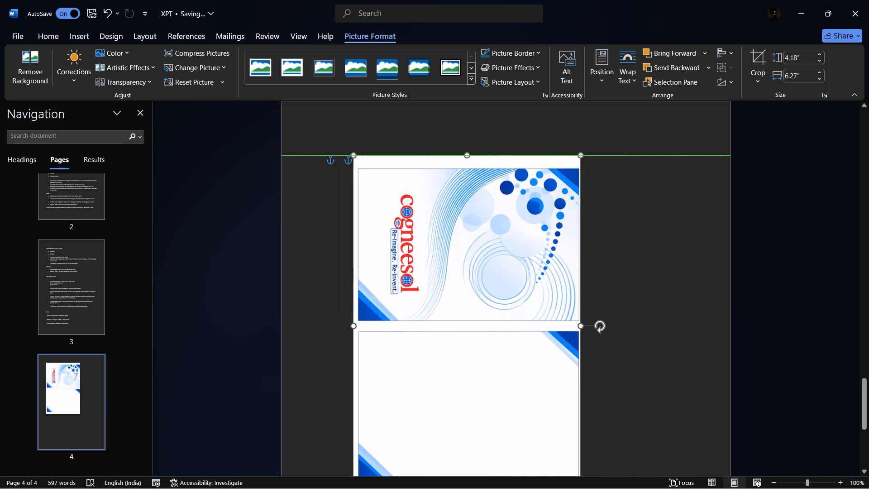
drag(557, 234, 552, 261)
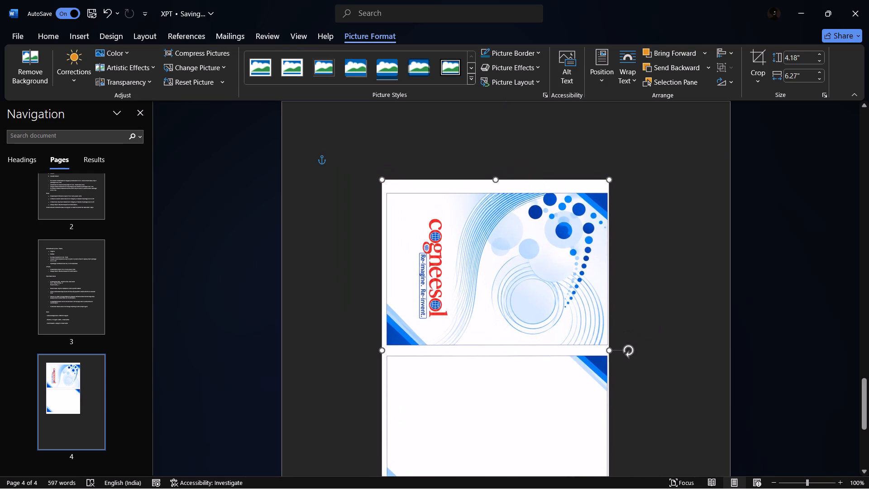
drag(552, 261, 578, 318)
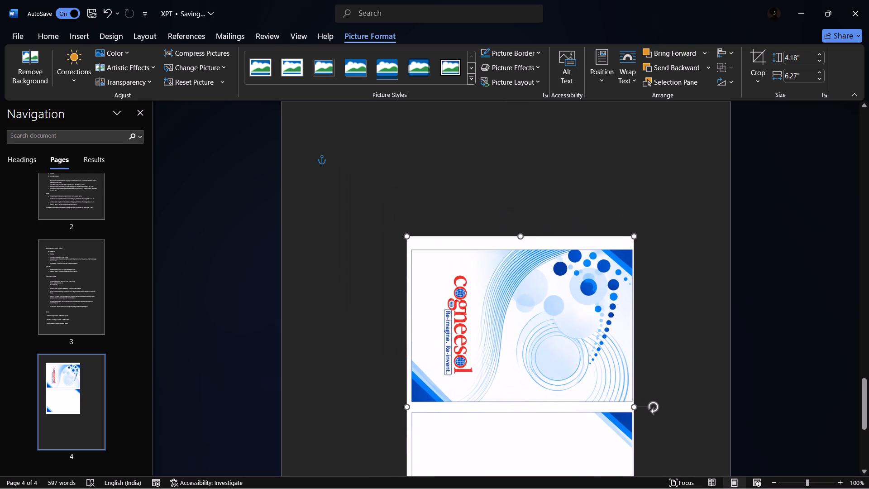
drag(578, 318, 556, 302)
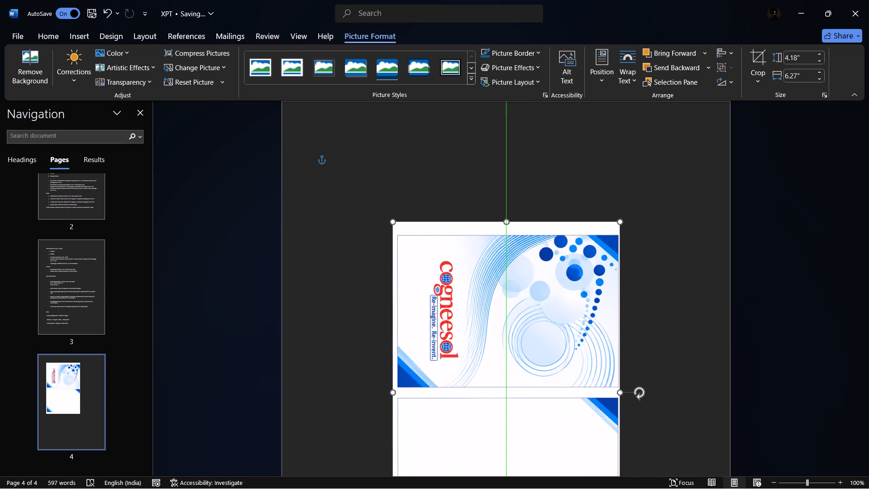
drag(556, 302, 556, 301)
scroll(556, 301, down, 4)
scroll(556, 301, up, 3)
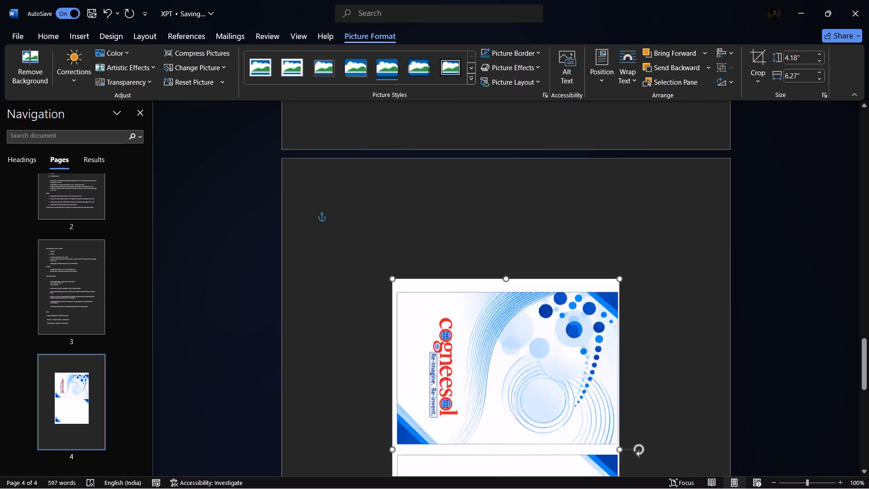
scroll(556, 301, down, 5)
scroll(556, 301, up, 1)
scroll(556, 301, down, 1)
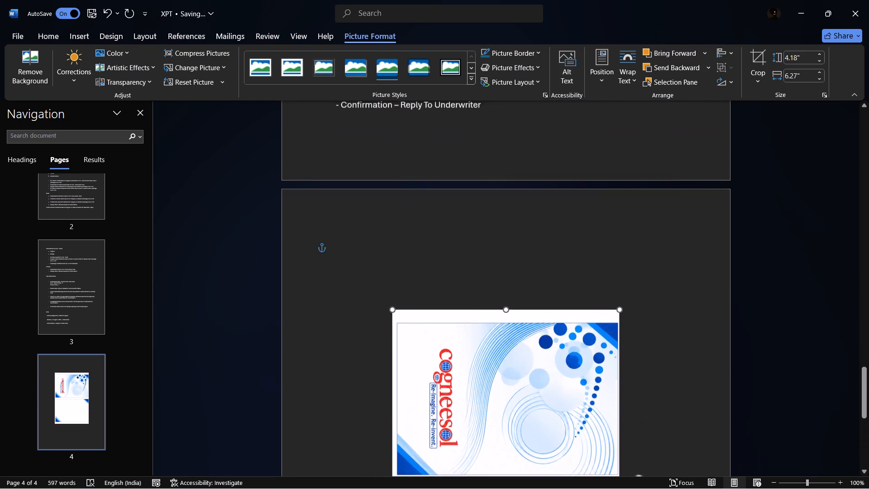
scroll(556, 301, down, 1)
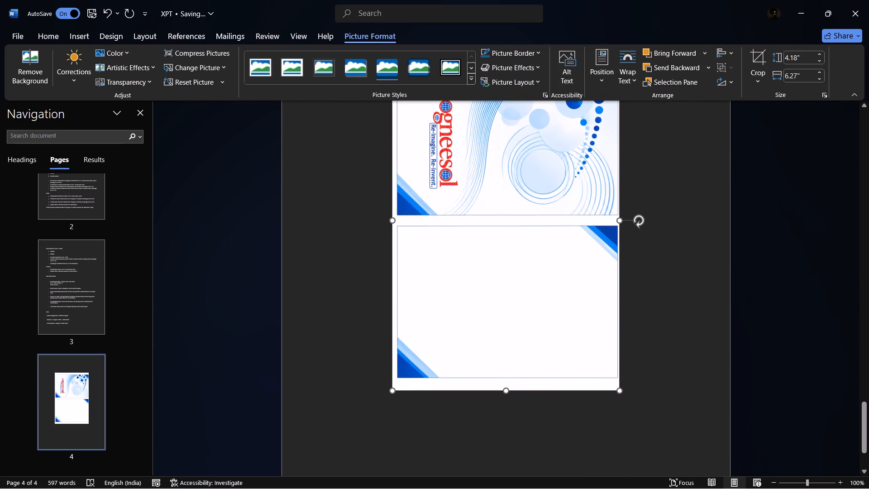
drag(524, 256, 524, 278)
scroll(524, 278, down, 1)
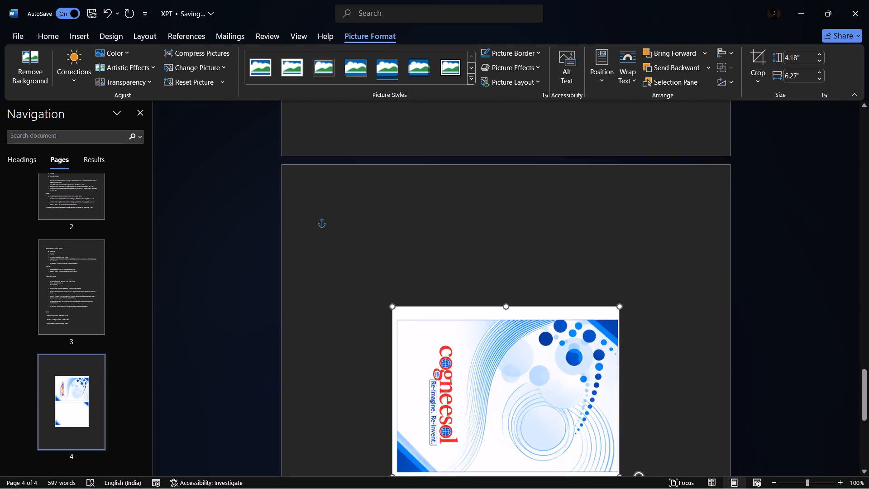
scroll(524, 278, down, 1)
scroll(524, 278, up, 1)
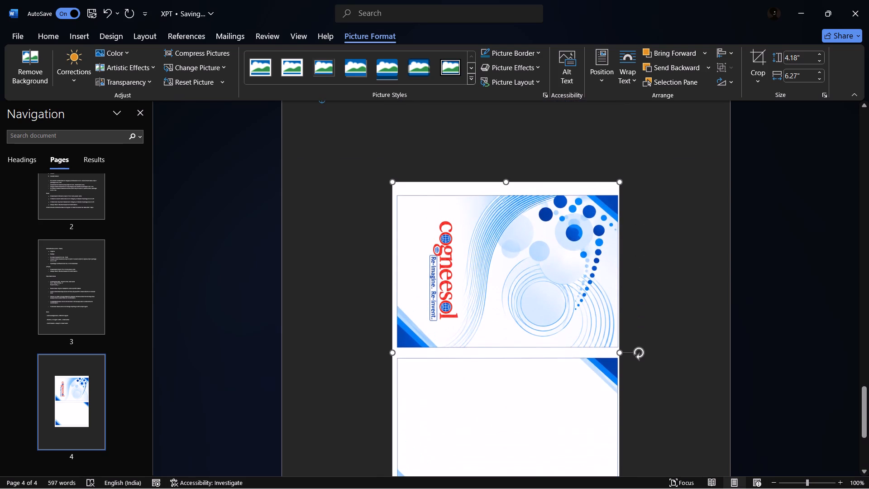
Enlarge the picture proportionally from its upper corners to about 6.76" by 10.14", filling most of the page.
drag(392, 180, 366, 162)
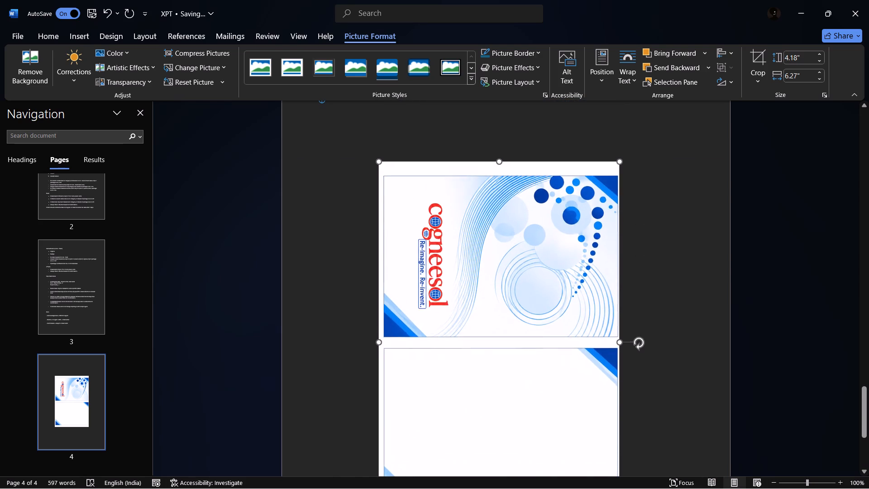
drag(366, 162, 325, 123)
scroll(325, 123, up, 1)
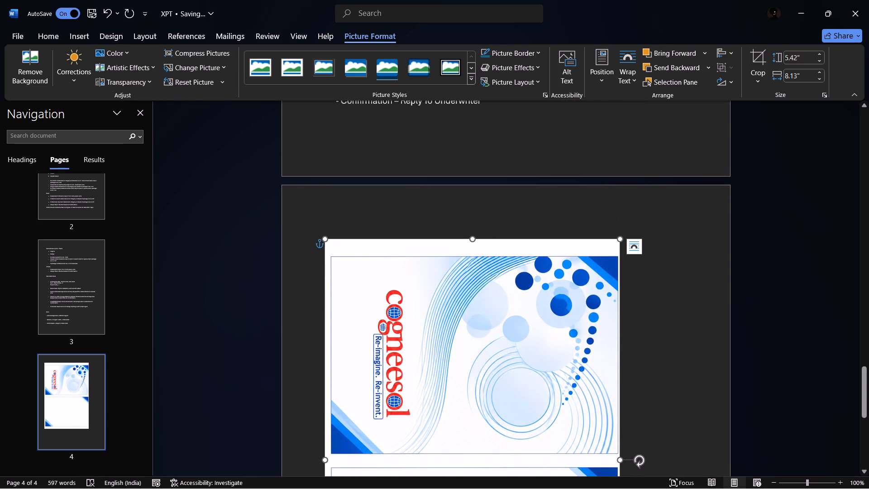
drag(618, 239, 690, 221)
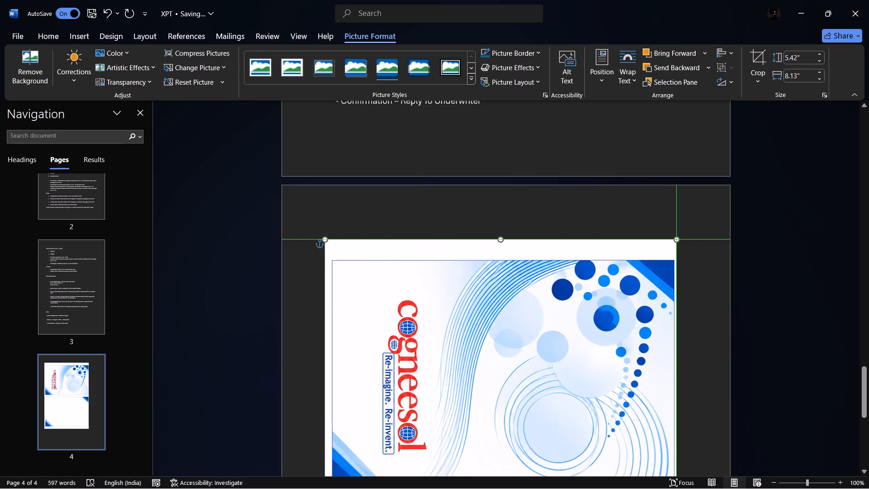
drag(690, 221, 692, 221)
scroll(692, 221, down, 2)
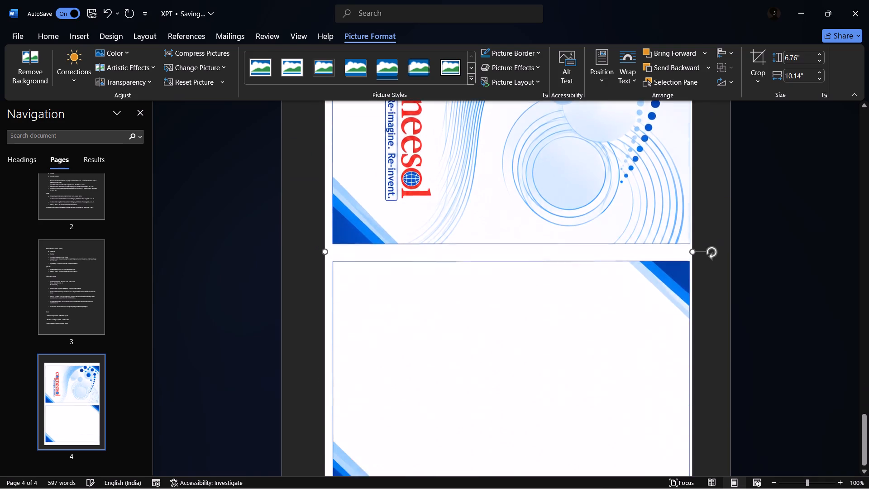
scroll(692, 221, down, 3)
scroll(692, 221, up, 2)
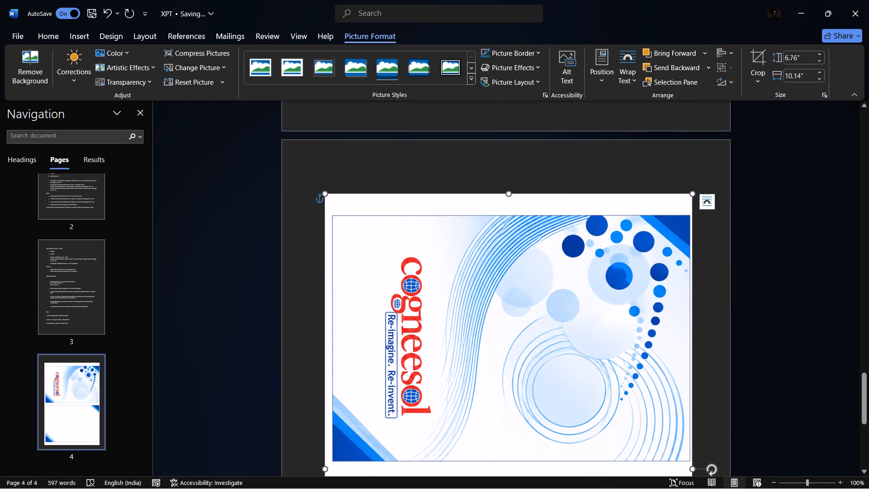
Stretch the picture along its long side to about 10.83".
drag(510, 195, 509, 179)
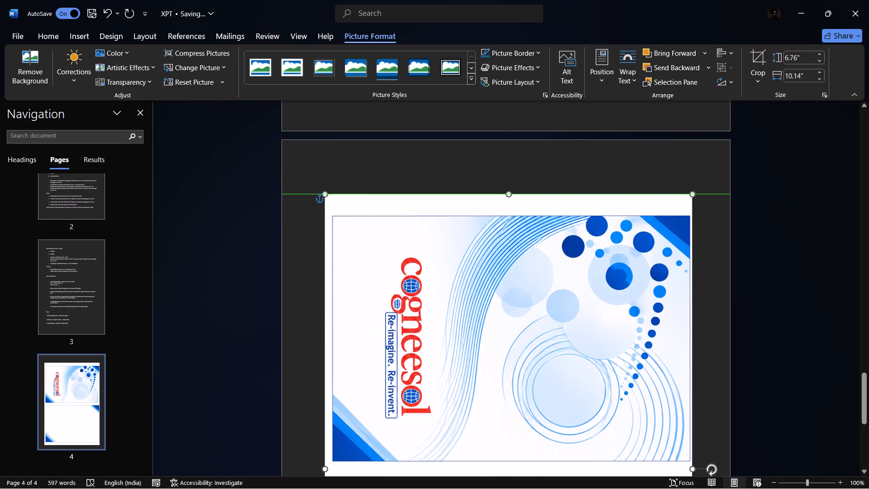
drag(509, 179, 509, 156)
scroll(509, 156, down, 2)
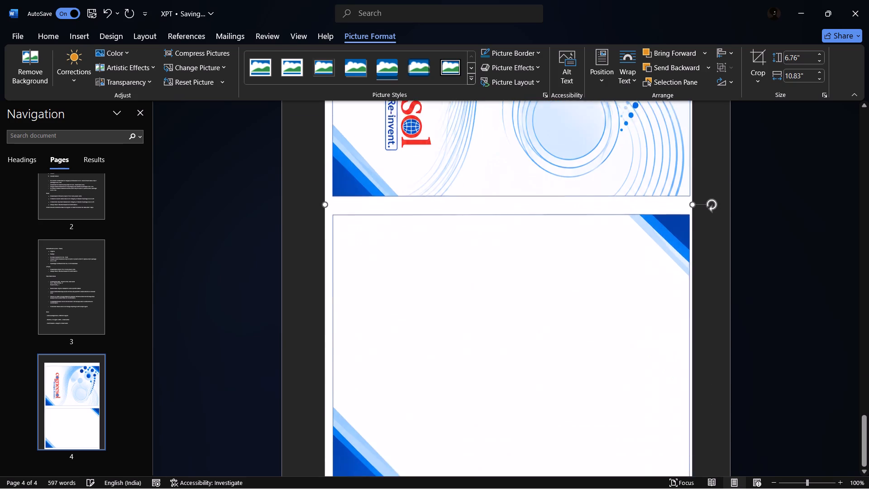
scroll(509, 156, down, 4)
scroll(509, 156, up, 4)
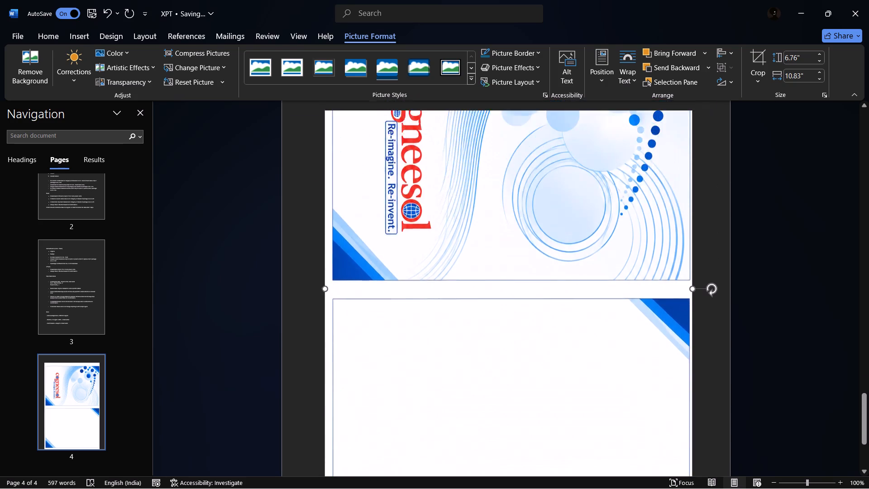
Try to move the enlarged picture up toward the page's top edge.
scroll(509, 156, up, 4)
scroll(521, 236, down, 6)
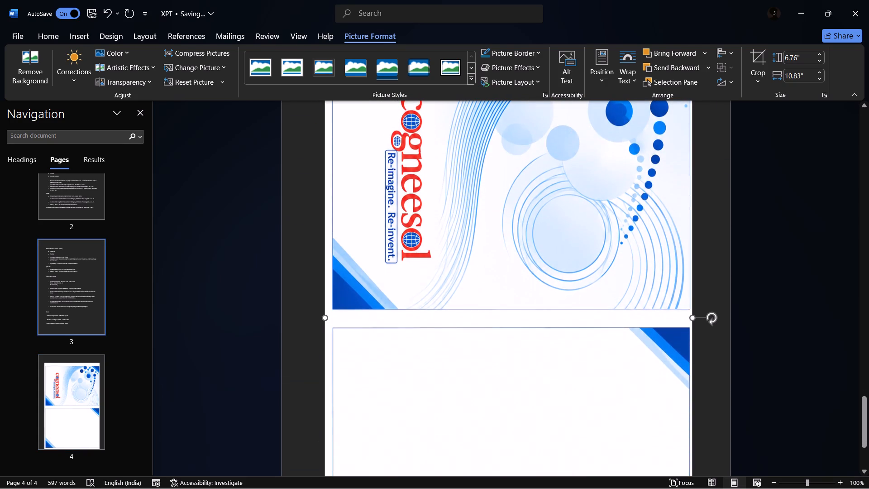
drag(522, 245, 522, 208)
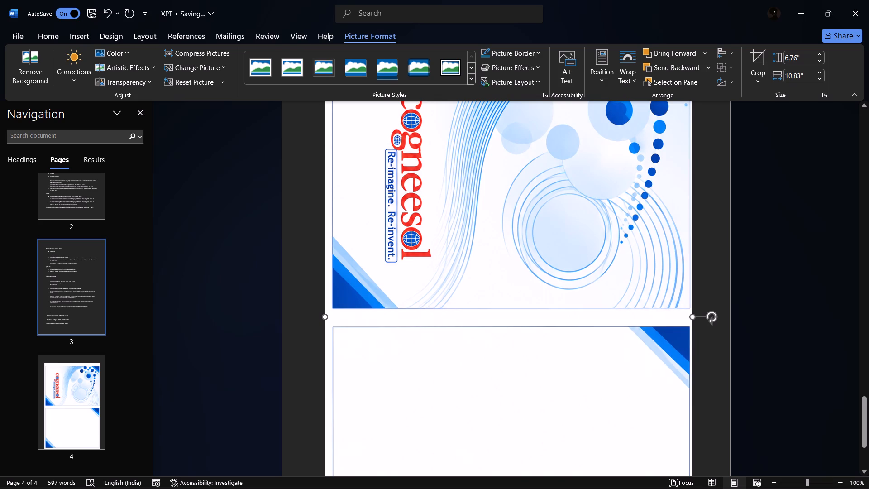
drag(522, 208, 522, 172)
Enlarge the picture from its upper-left corner to about 7.58" by 12.15", reaching the page's left edge.
scroll(522, 172, up, 1)
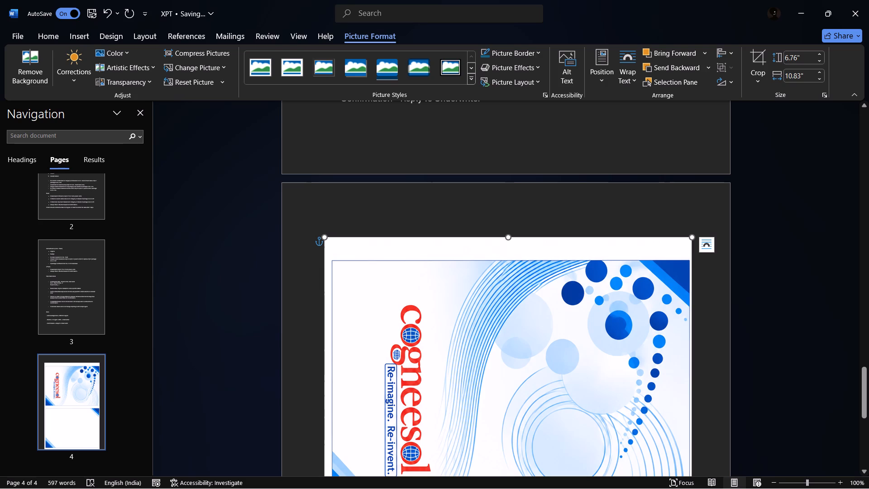
drag(324, 236, 275, 198)
scroll(595, 289, down, 5)
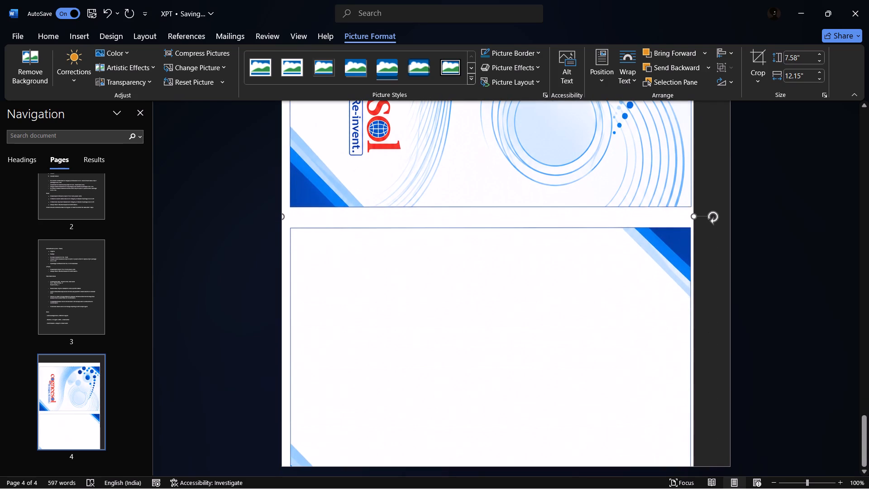
scroll(595, 289, down, 5)
scroll(635, 362, up, 1)
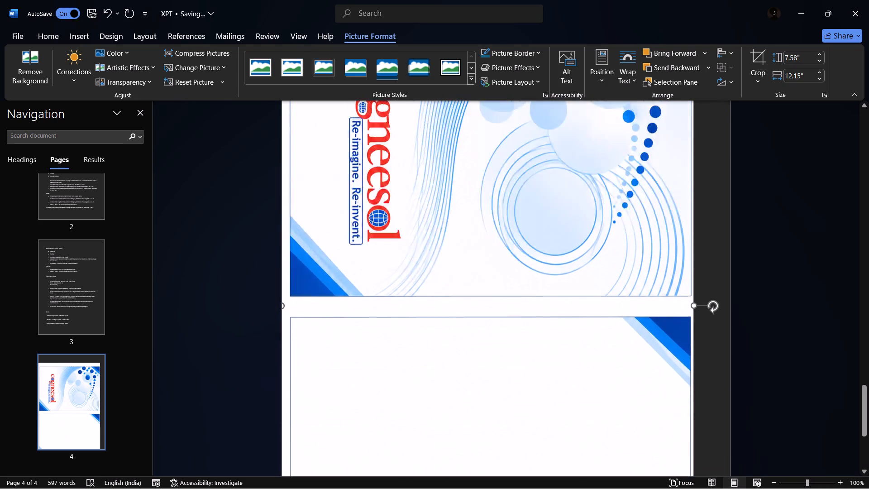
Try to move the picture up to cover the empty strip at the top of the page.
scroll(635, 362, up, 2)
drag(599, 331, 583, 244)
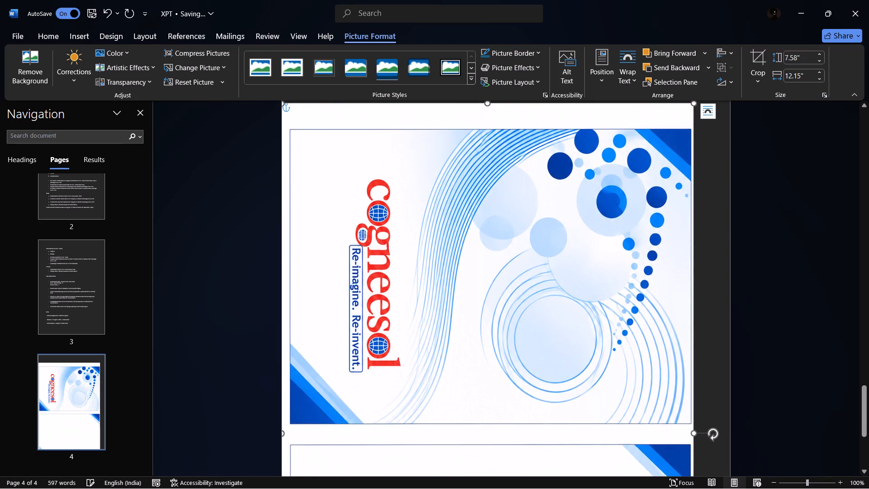
Enlarge the picture from its upper-right corner to about 8.24" by 13.21", reaching the page's right edge.
scroll(684, 173, up, 1)
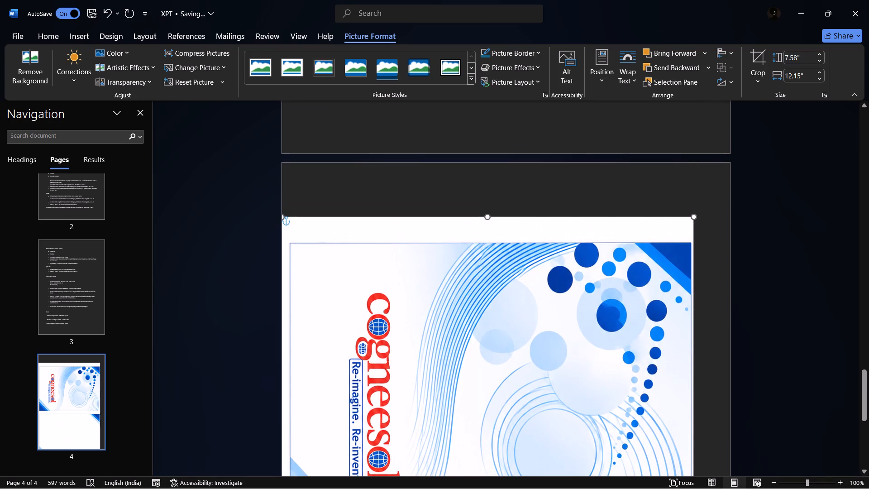
drag(693, 216, 736, 137)
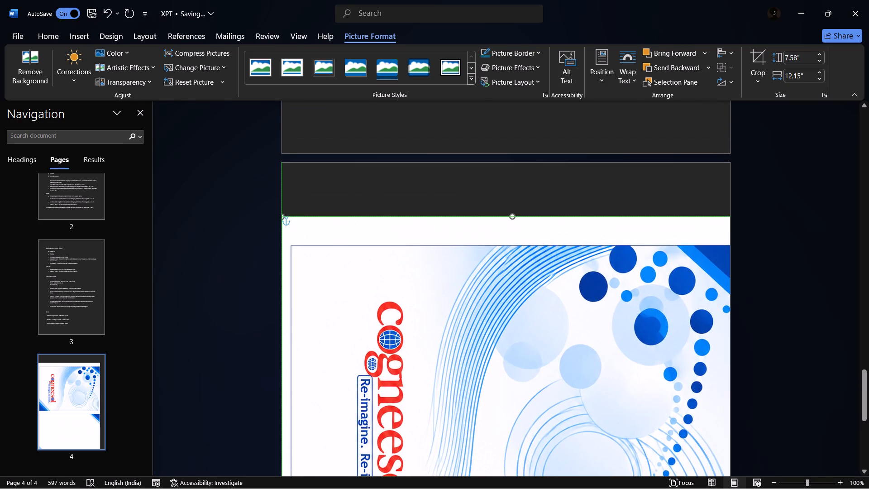
drag(736, 137, 723, 165)
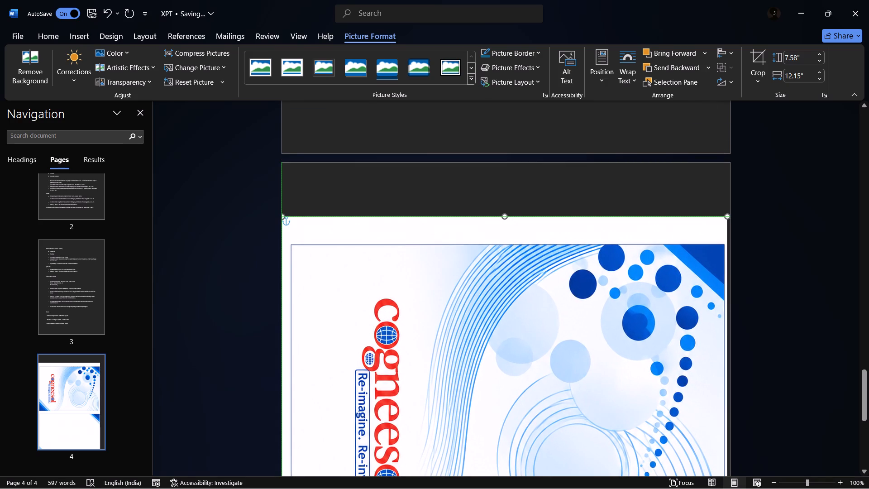
drag(723, 165, 729, 159)
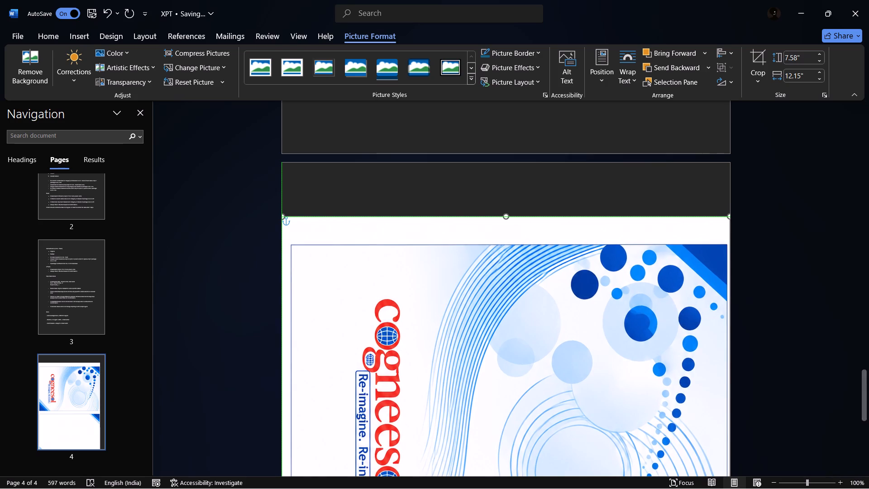
drag(729, 159, 728, 159)
Shorten the picture from its top edge to about 9.39" along the page's height.
scroll(575, 338, down, 8)
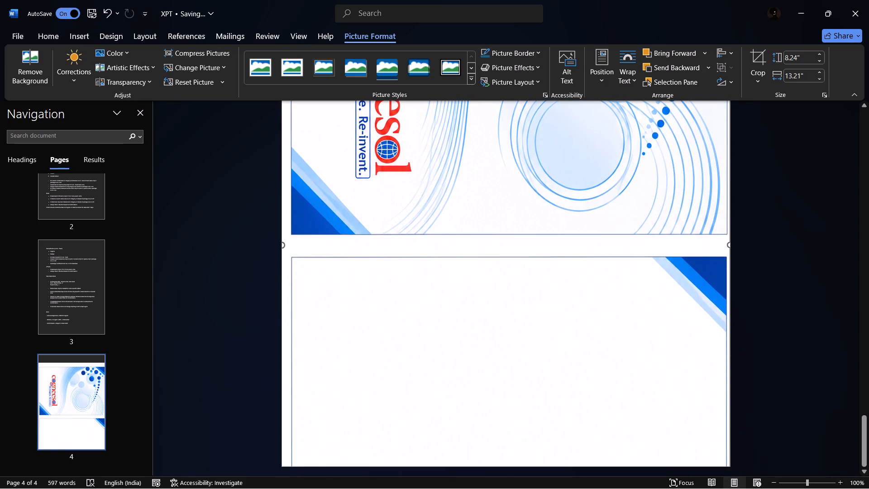
scroll(575, 338, down, 5)
scroll(575, 338, up, 3)
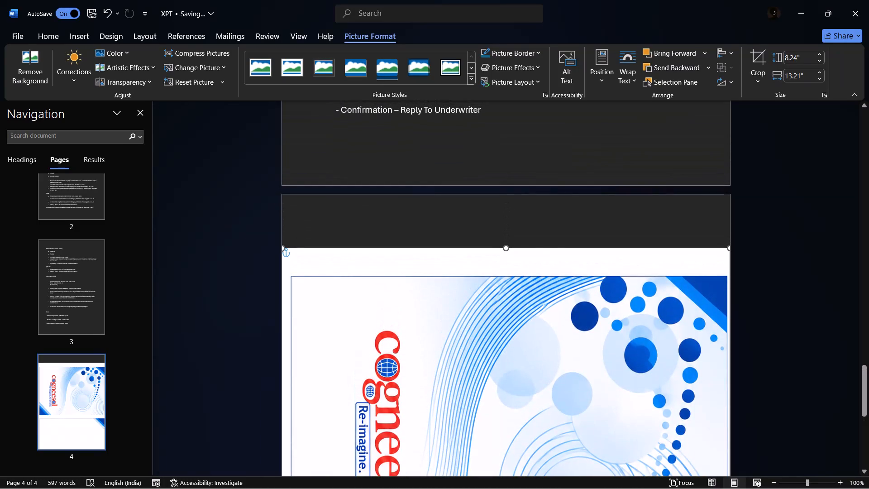
drag(505, 246, 504, 185)
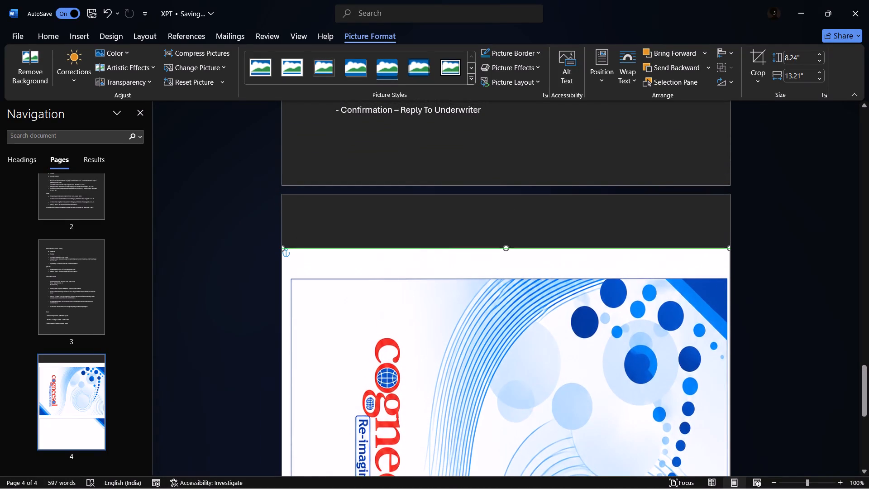
drag(504, 185, 522, 392)
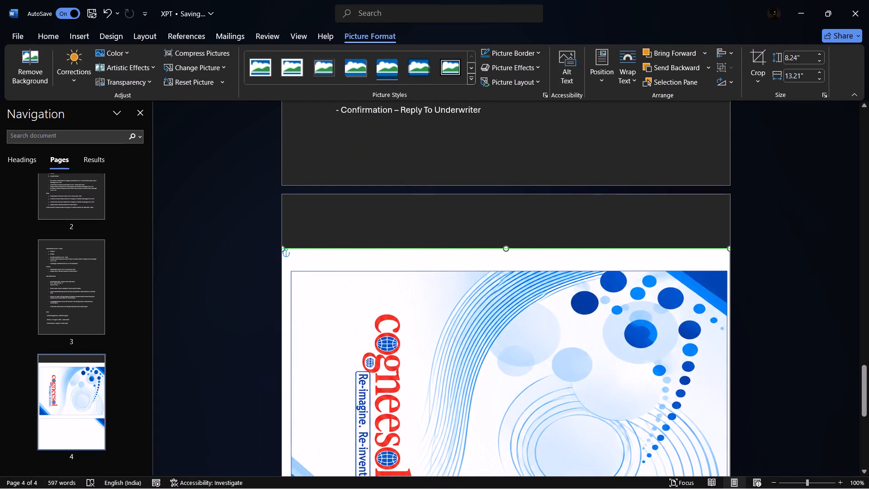
drag(522, 392, 524, 455)
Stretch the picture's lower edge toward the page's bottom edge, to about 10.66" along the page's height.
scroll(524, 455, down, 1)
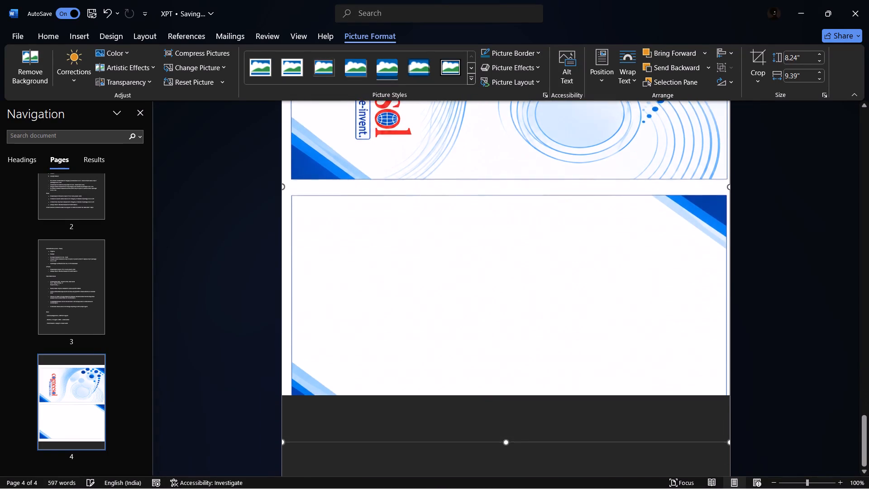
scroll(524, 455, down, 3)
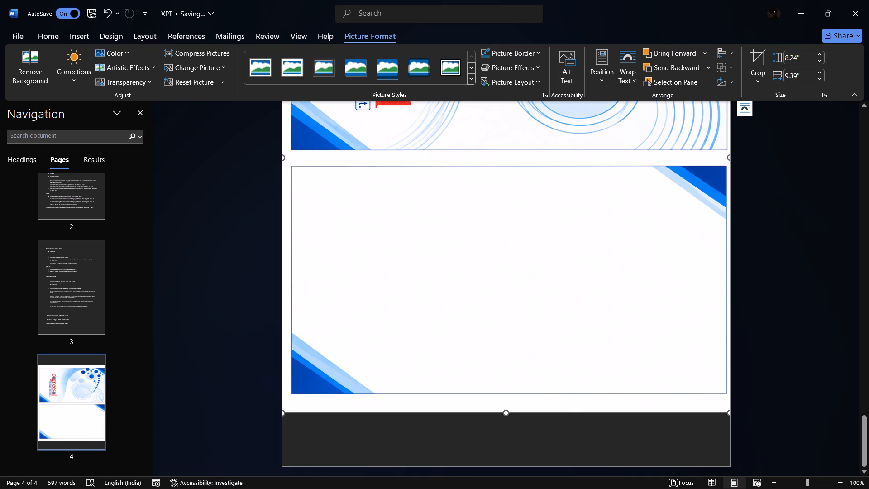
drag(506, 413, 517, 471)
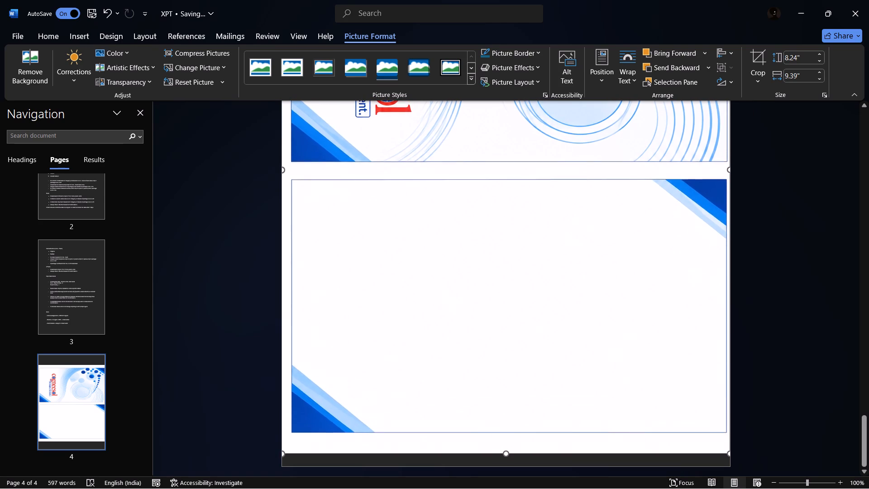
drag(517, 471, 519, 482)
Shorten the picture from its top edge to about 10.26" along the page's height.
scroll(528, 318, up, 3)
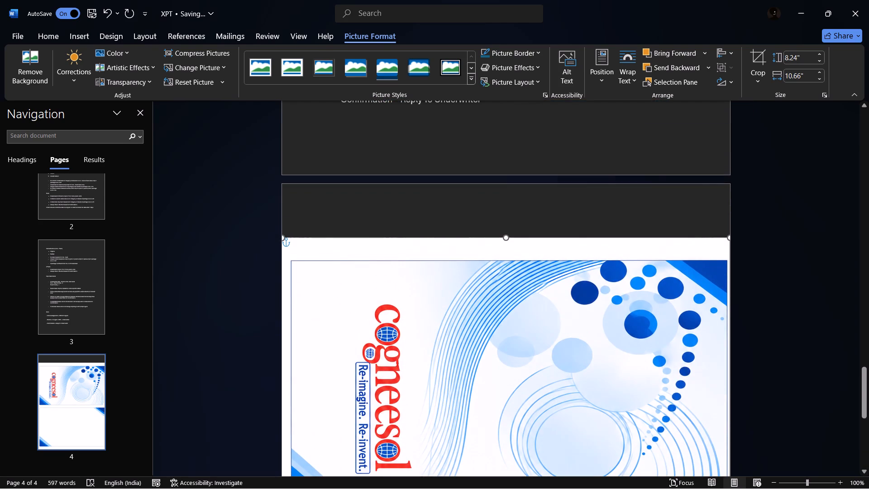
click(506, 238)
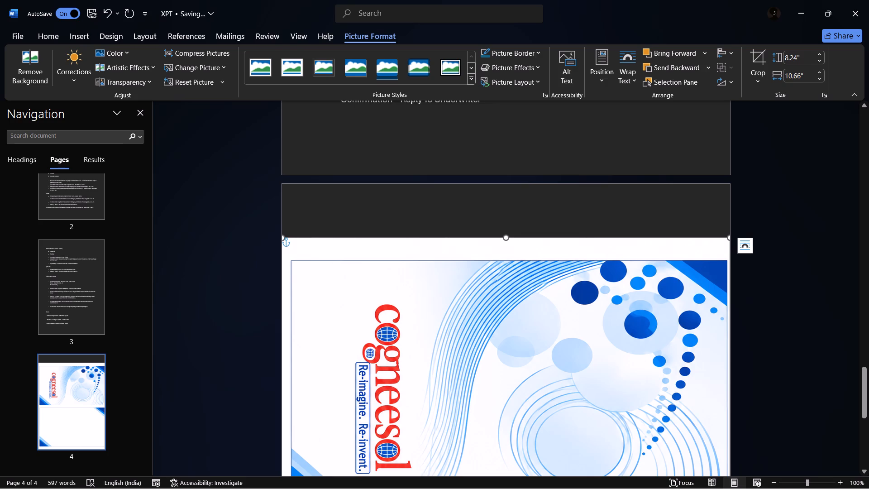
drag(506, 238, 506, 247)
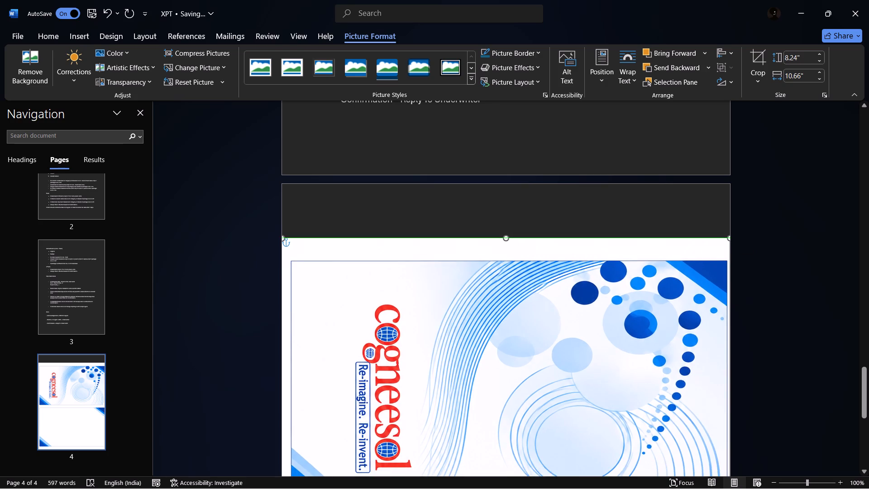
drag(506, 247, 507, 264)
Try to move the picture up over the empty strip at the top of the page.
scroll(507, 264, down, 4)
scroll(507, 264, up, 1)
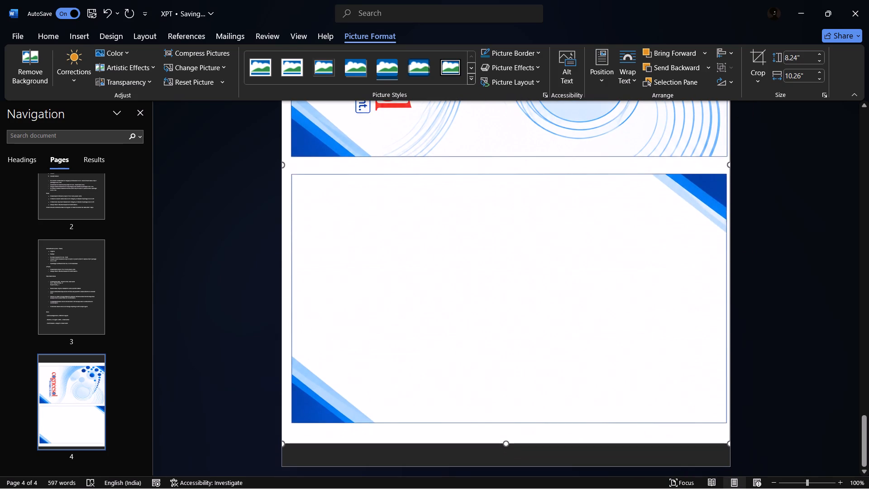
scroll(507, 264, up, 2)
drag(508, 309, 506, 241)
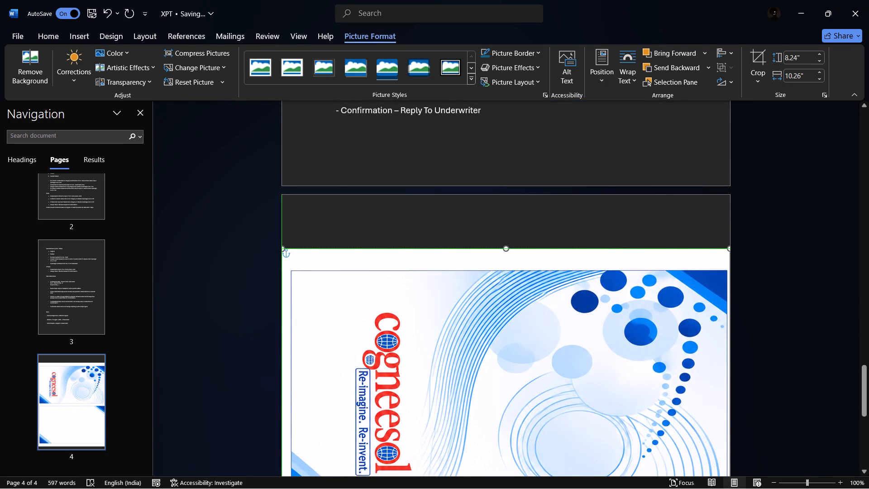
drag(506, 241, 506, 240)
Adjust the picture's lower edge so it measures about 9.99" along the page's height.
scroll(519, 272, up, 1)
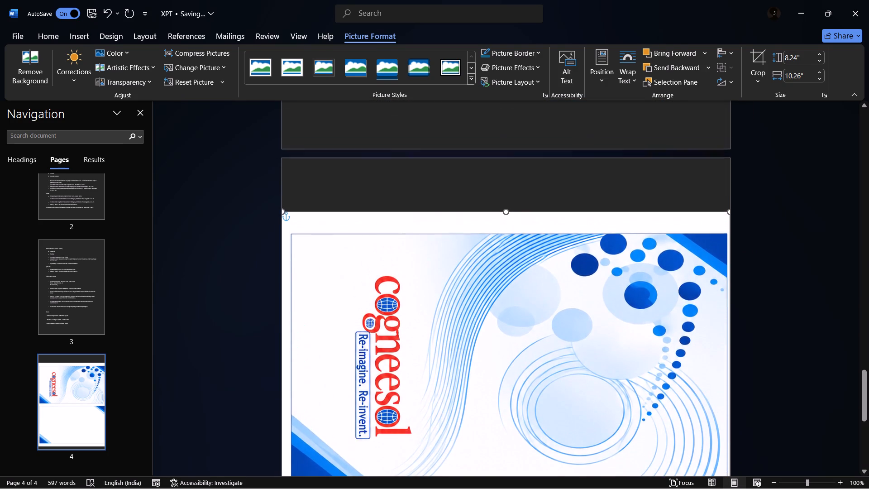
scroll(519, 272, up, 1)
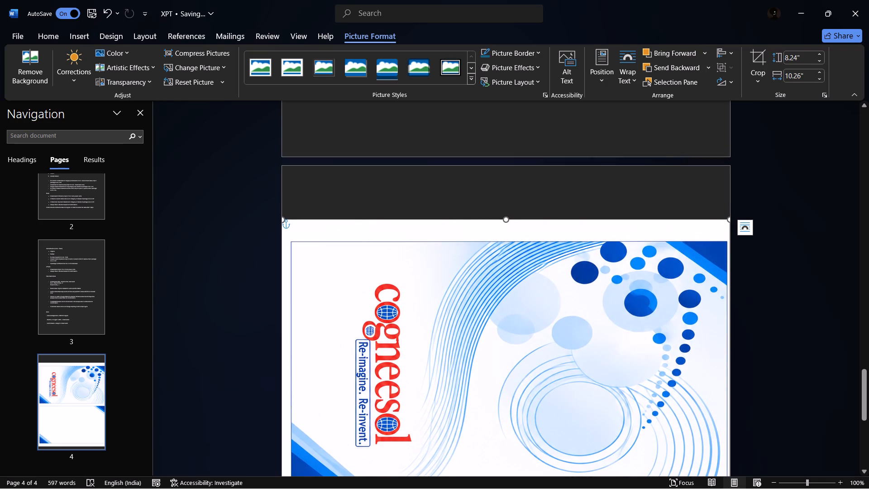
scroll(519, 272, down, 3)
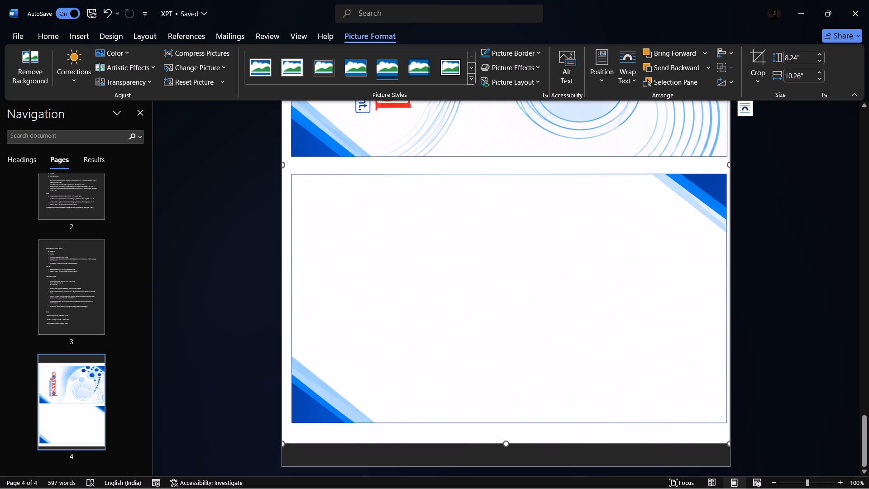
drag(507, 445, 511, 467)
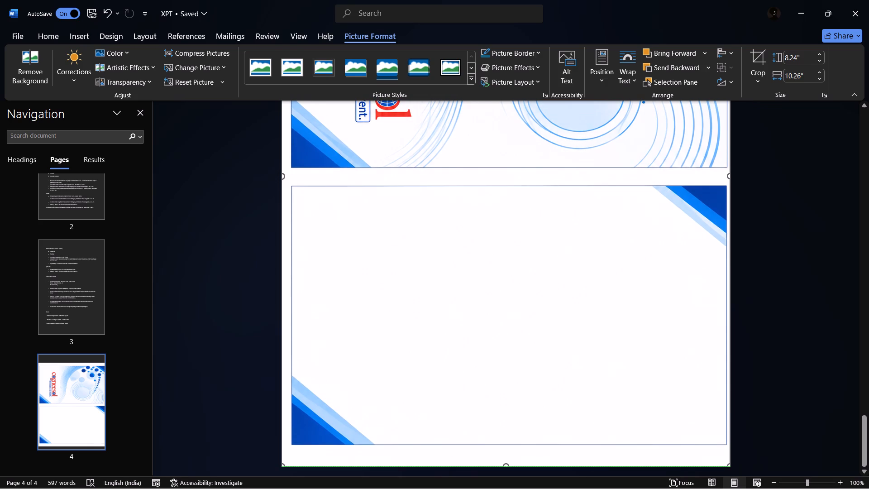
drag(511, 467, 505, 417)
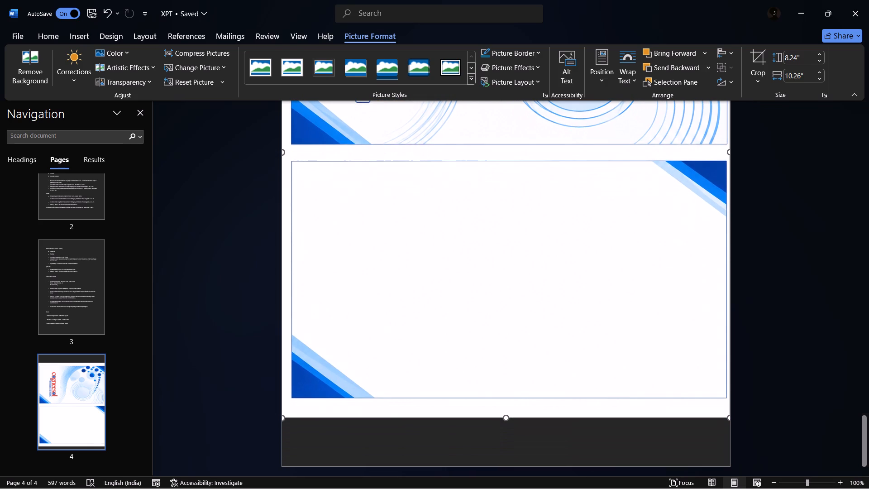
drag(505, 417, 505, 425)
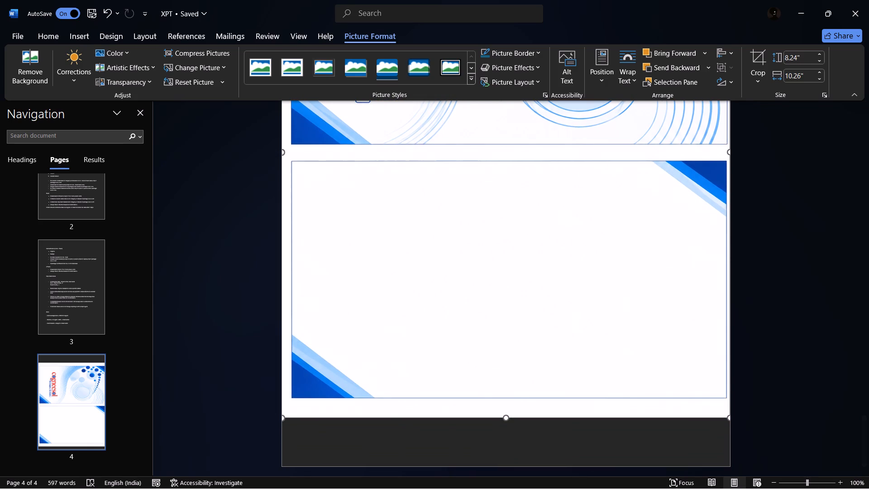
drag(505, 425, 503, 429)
Shorten the picture from its lower edge to about 9.68" along the page's height, then deselect it.
scroll(503, 429, up, 1)
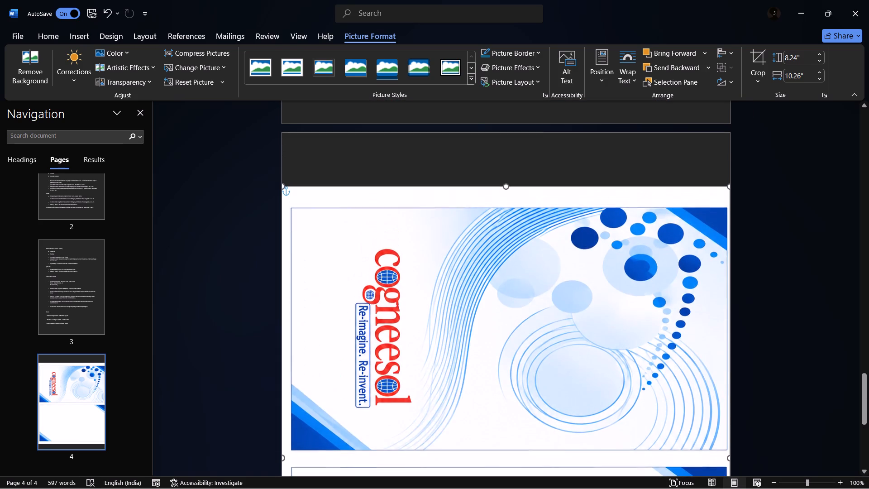
scroll(503, 429, up, 1)
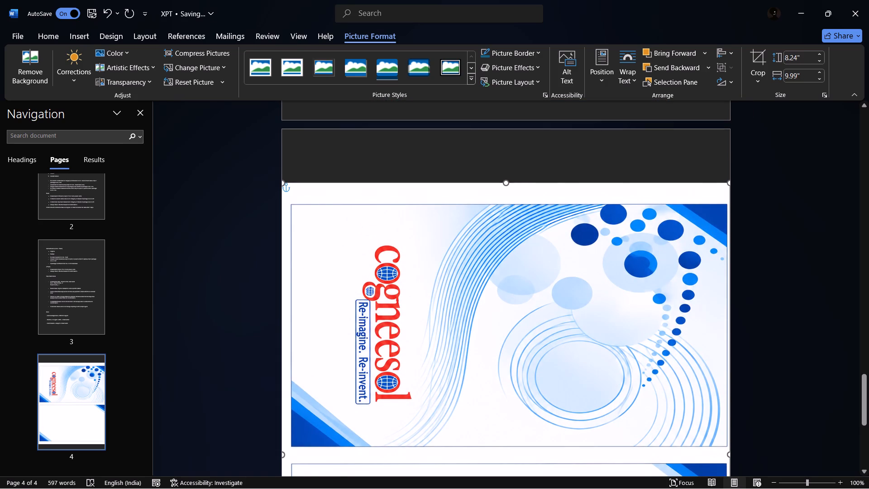
scroll(480, 307, down, 7)
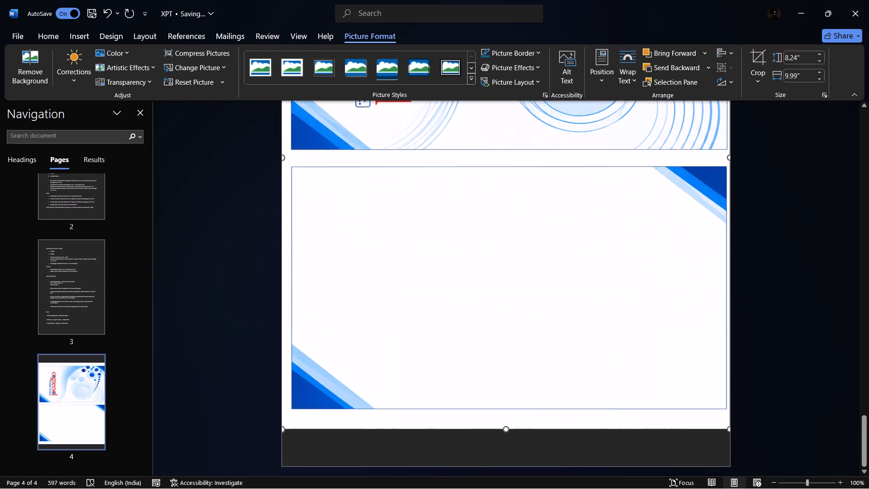
drag(504, 430, 504, 411)
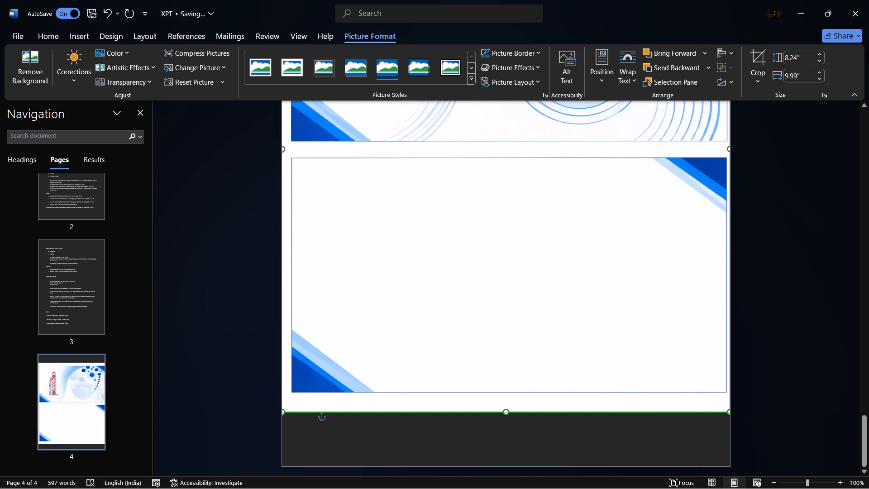
drag(504, 411, 504, 407)
scroll(489, 319, up, 2)
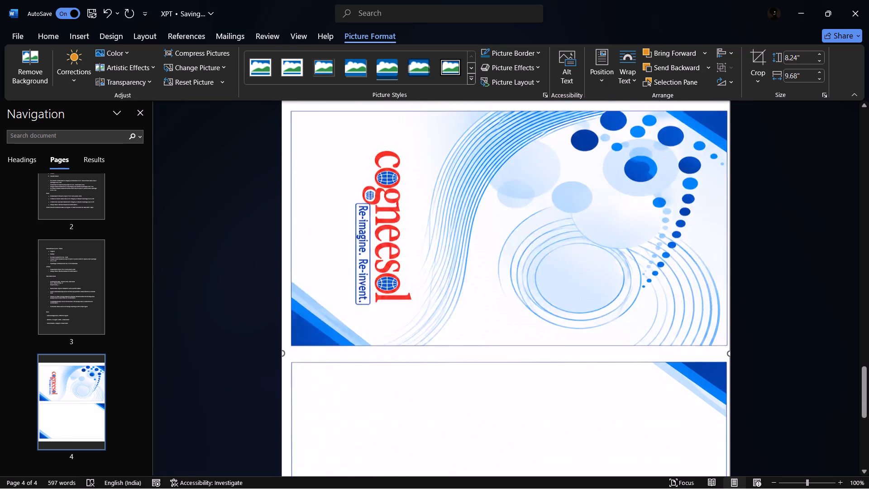
scroll(489, 319, up, 2)
scroll(489, 319, down, 8)
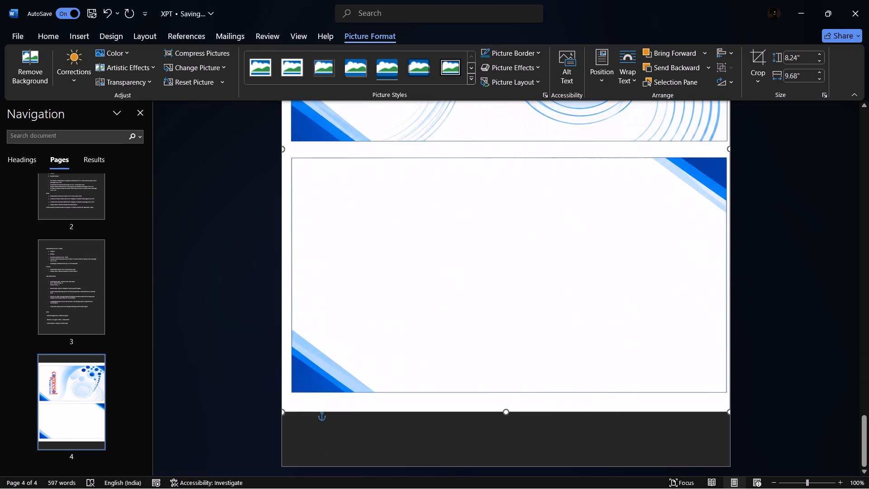
click(793, 336)
Save the XPT document with the resized cover picture on its last page.
scroll(594, 315, up, 2)
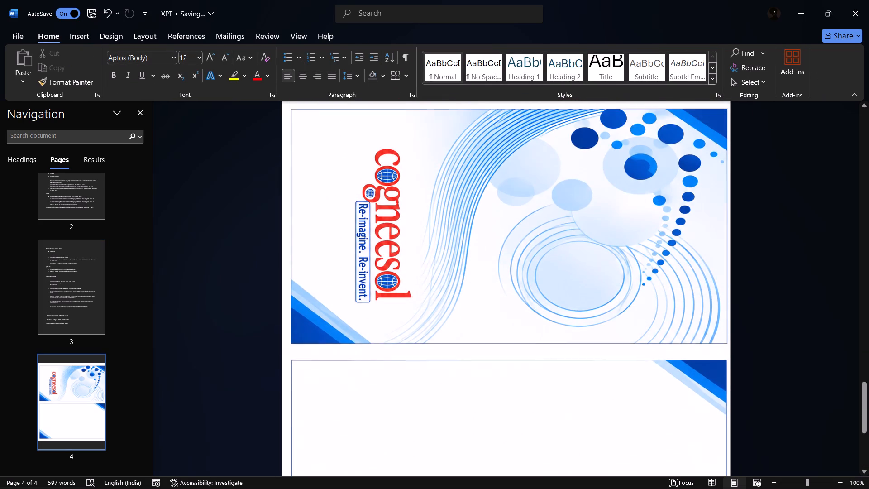
scroll(594, 315, up, 1)
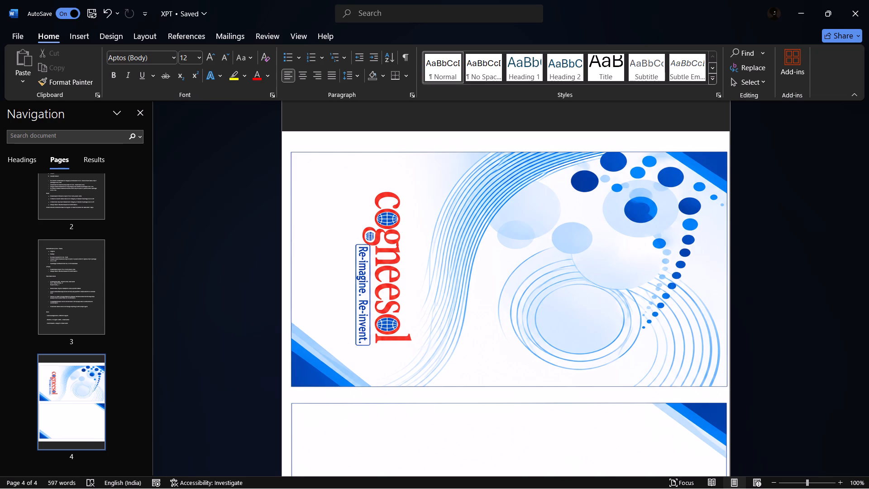
key(ctrl+s)
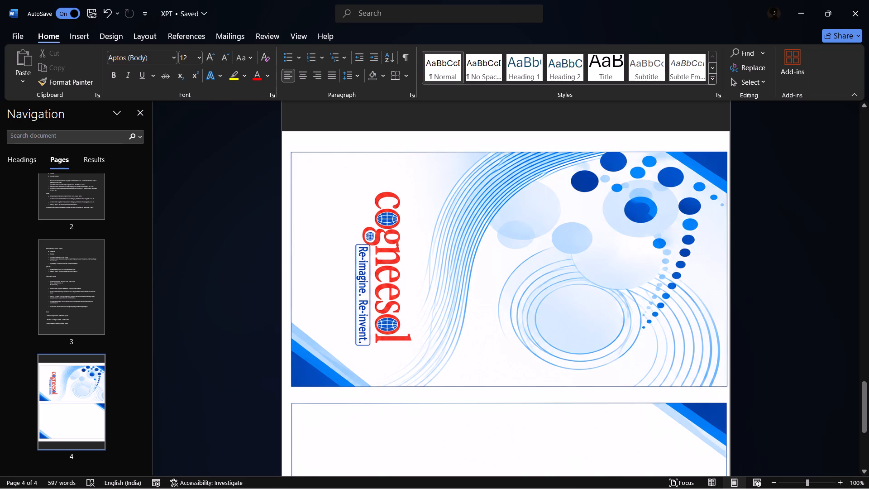
Export the XPT document as a PDF named XPT in the personal OneDrive Desktop folder.
click(14, 39)
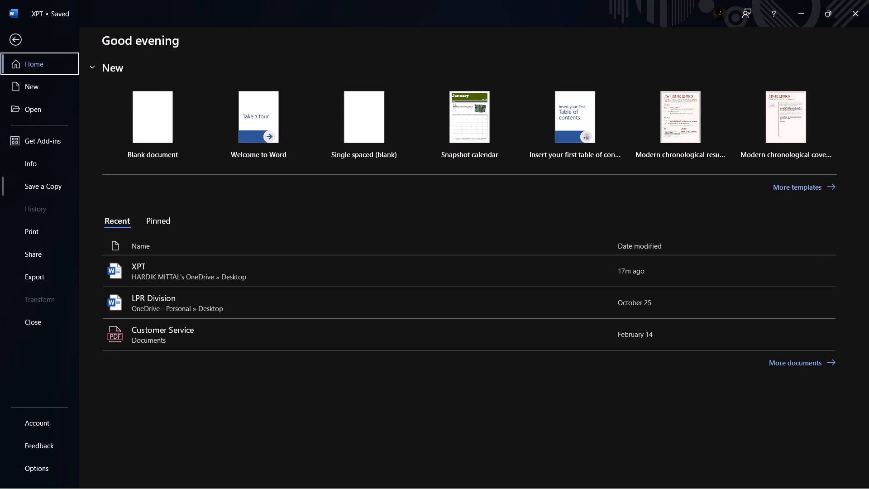
click(38, 278)
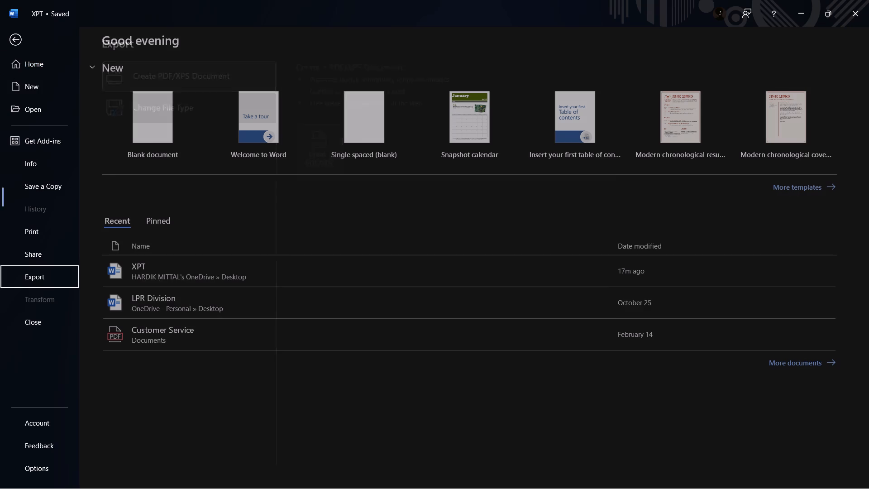
click(238, 101)
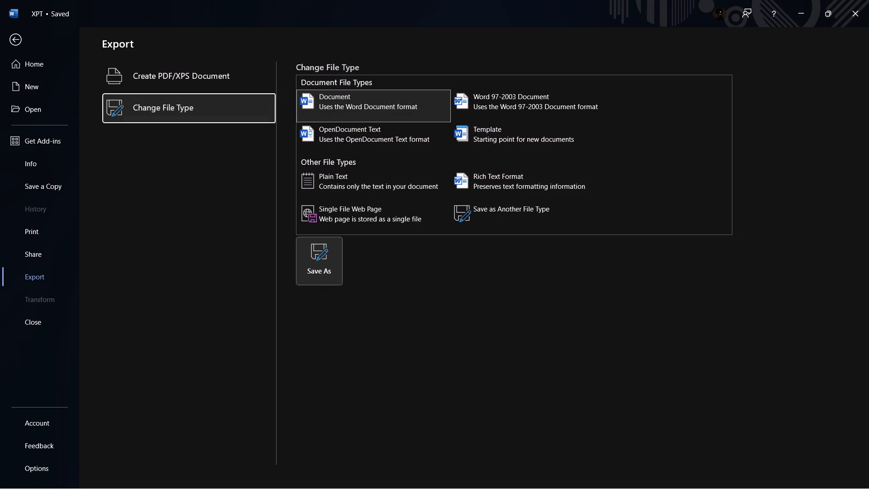
click(310, 260)
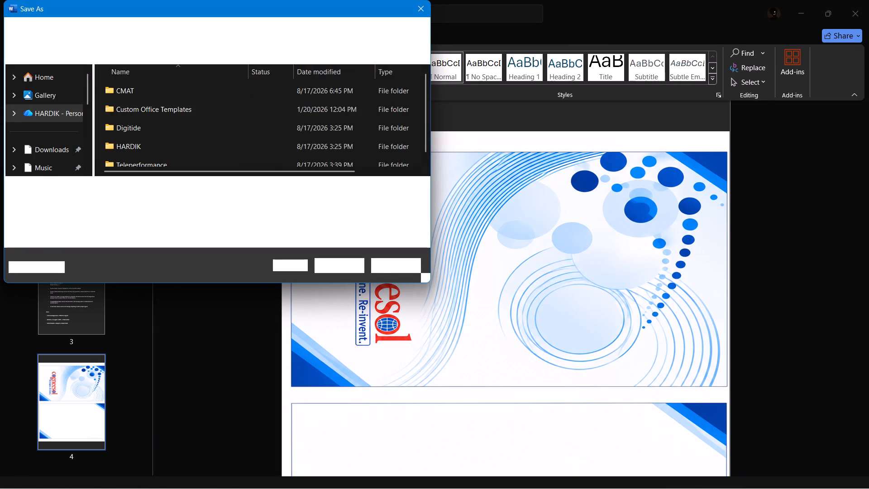
click(128, 206)
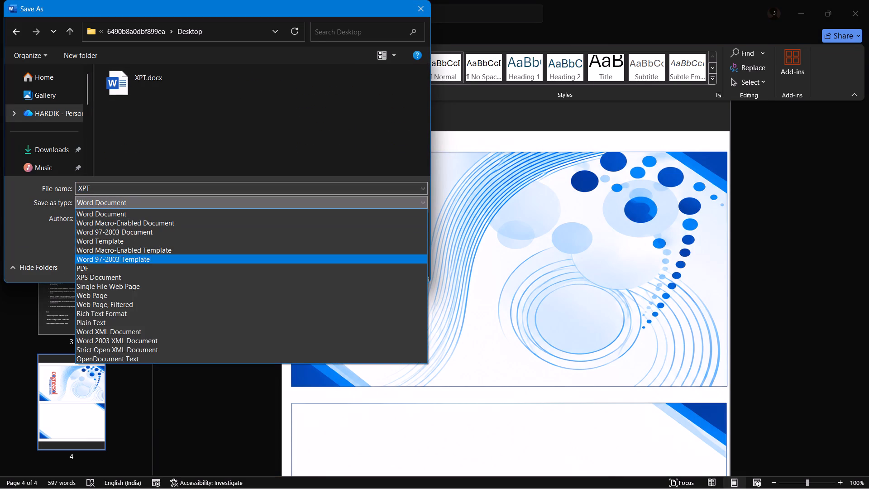
click(124, 264)
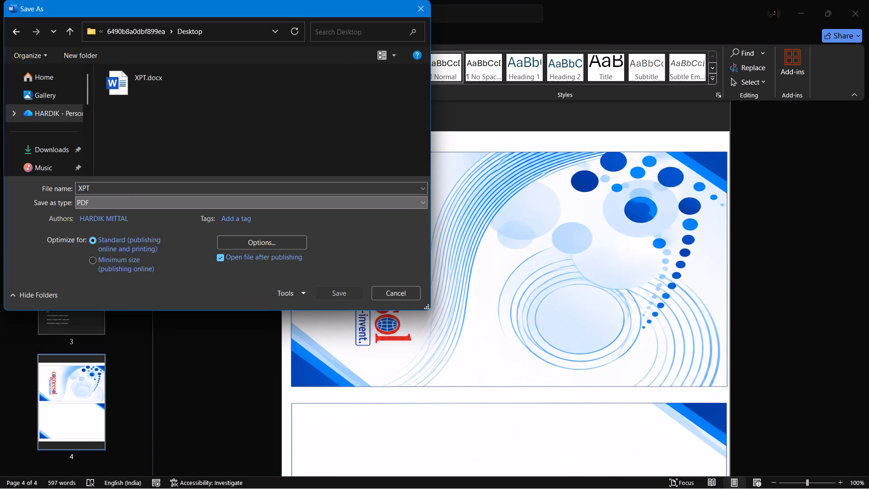
scroll(43, 102, down, 1)
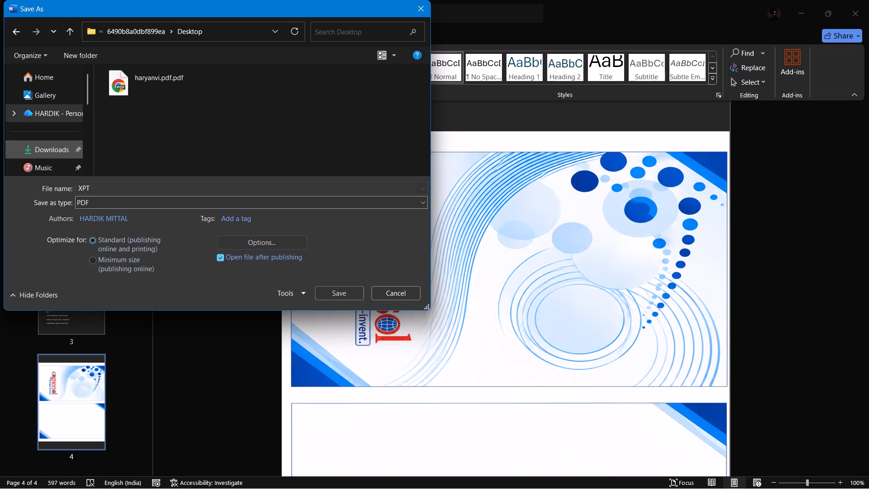
scroll(57, 153, down, 2)
scroll(48, 129, up, 1)
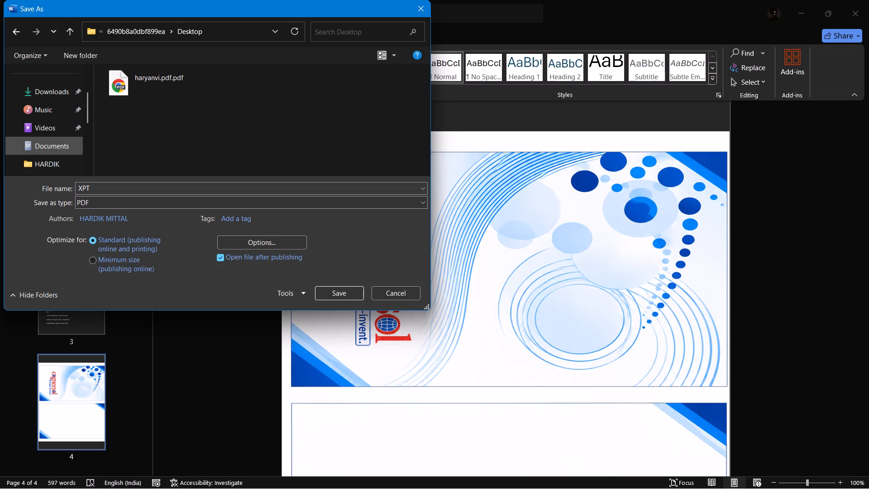
scroll(54, 95, down, 2)
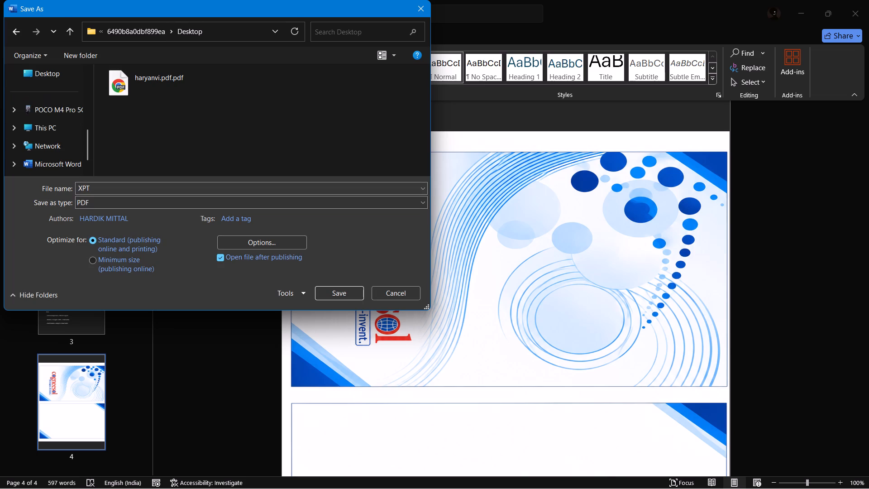
click(50, 79)
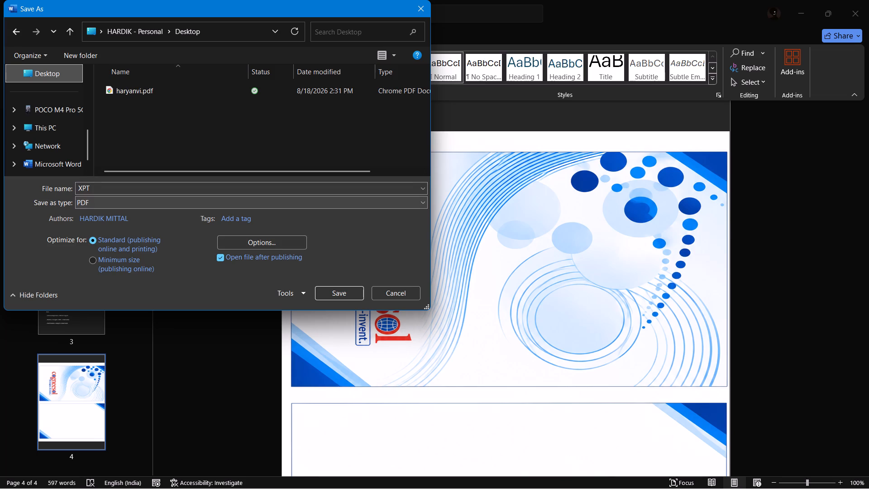
click(341, 296)
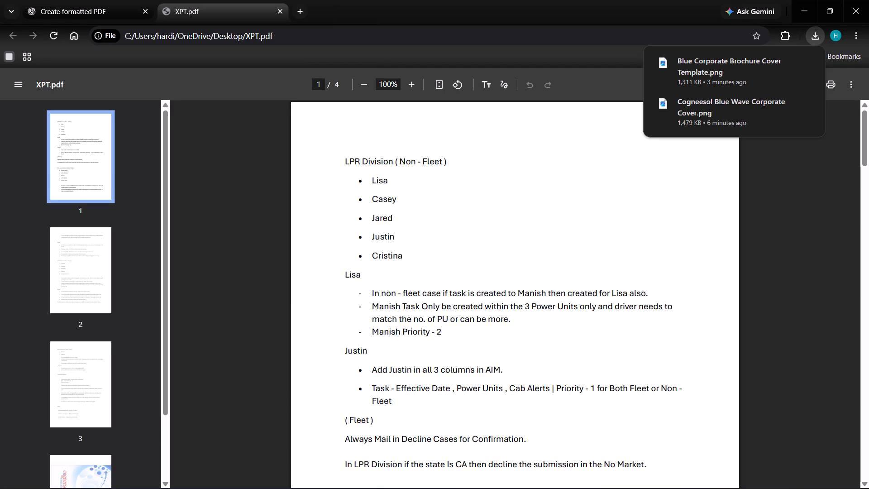
Look through all pages of the exported XPT.pdf, examining the Cogneesol cover and back page picture on page 4.
scroll(501, 320, down, 11)
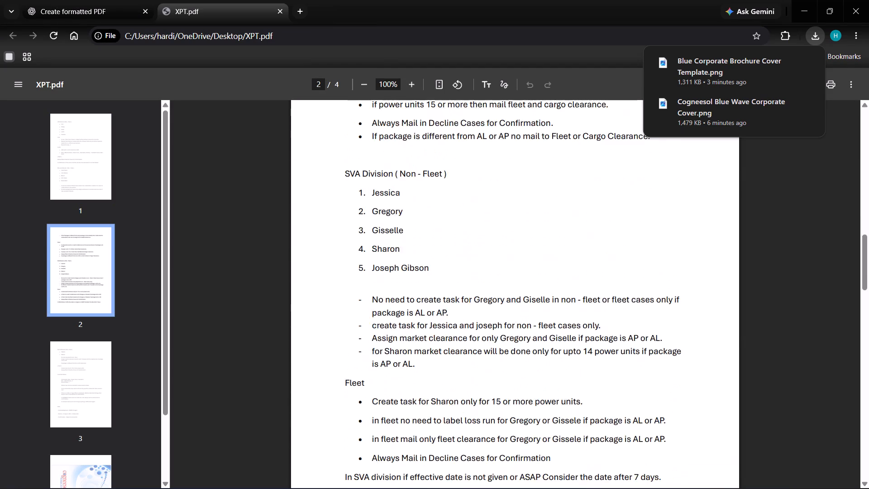
scroll(501, 320, down, 14)
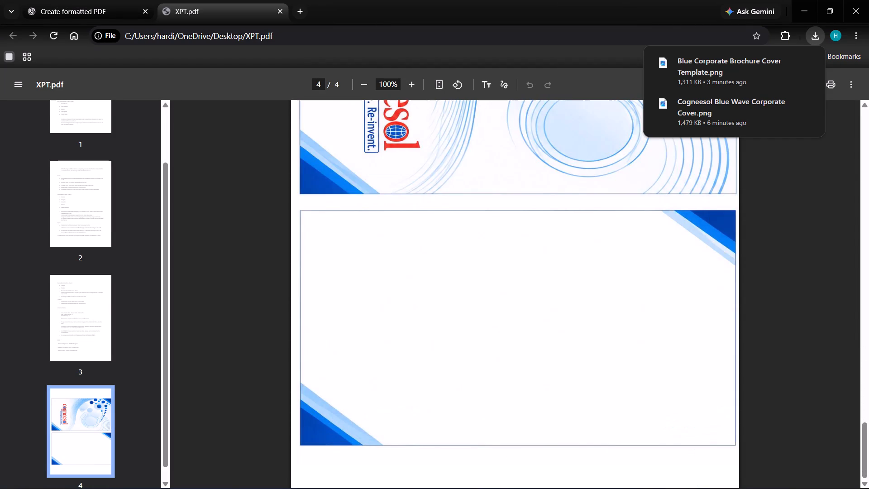
scroll(501, 320, down, 2)
scroll(501, 320, up, 5)
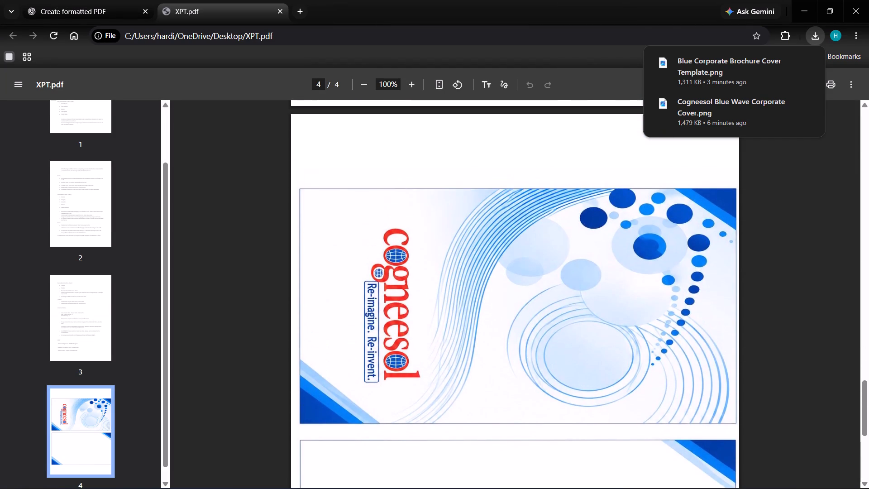
scroll(501, 320, up, 1)
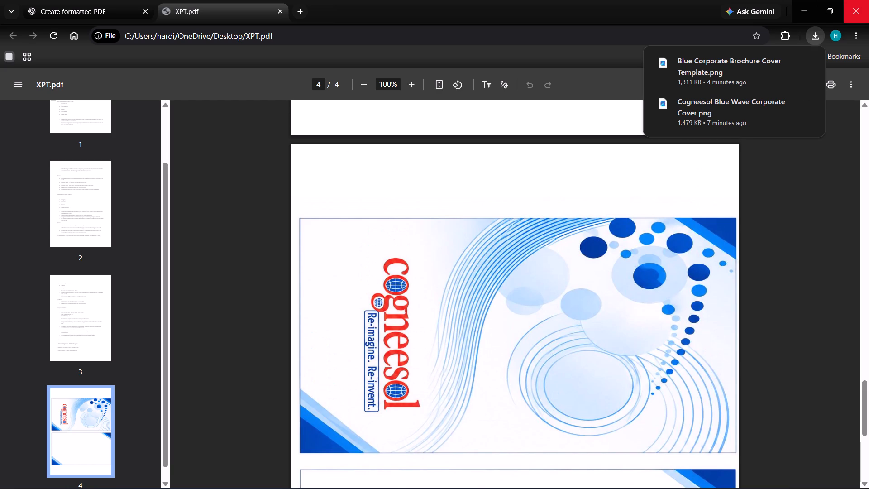
Close the browser window showing XPT.pdf, and close the XPT document in Word.
click(855, 0)
click(868, 0)
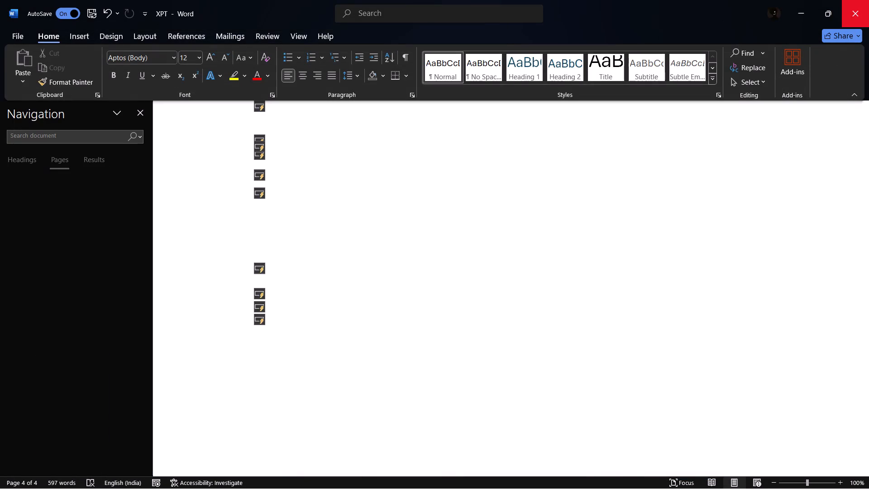
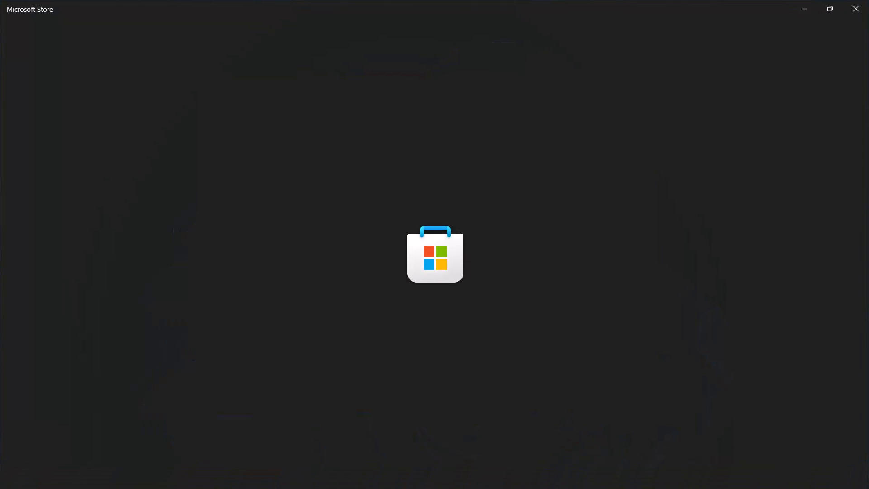
Close the Microsoft Store window.
click(868, 0)
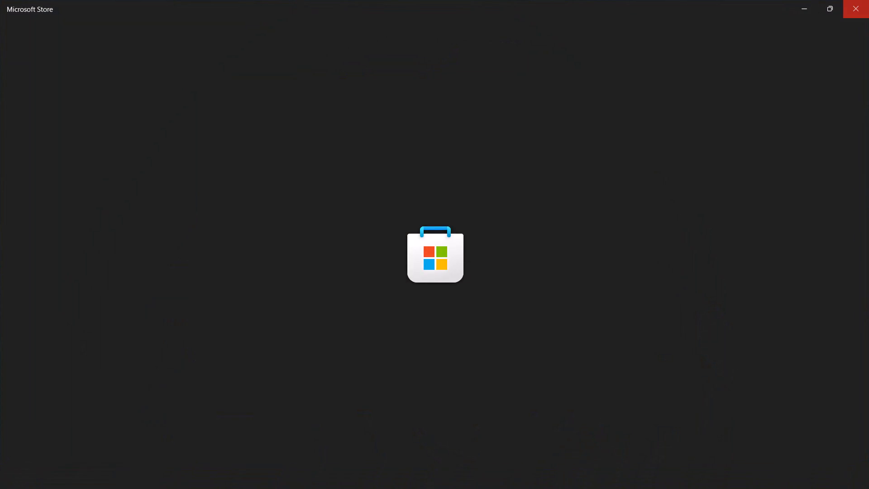
click(868, 0)
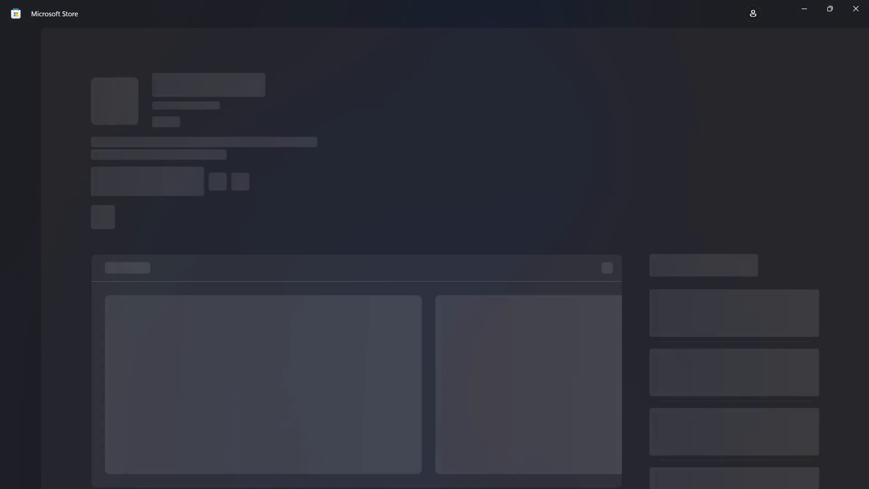
click(868, 0)
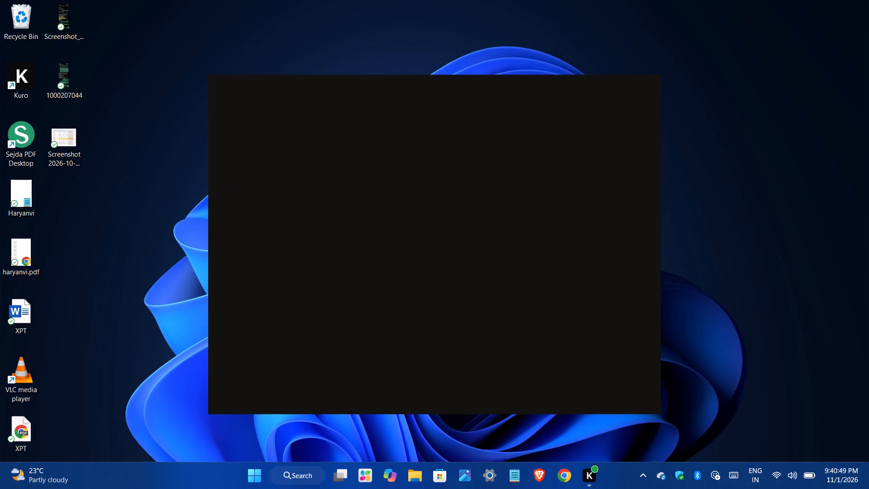
Send the XPT PDF from the personal OneDrive Desktop folder to the linked POCO M4 Pro 5G phone.
click(263, 480)
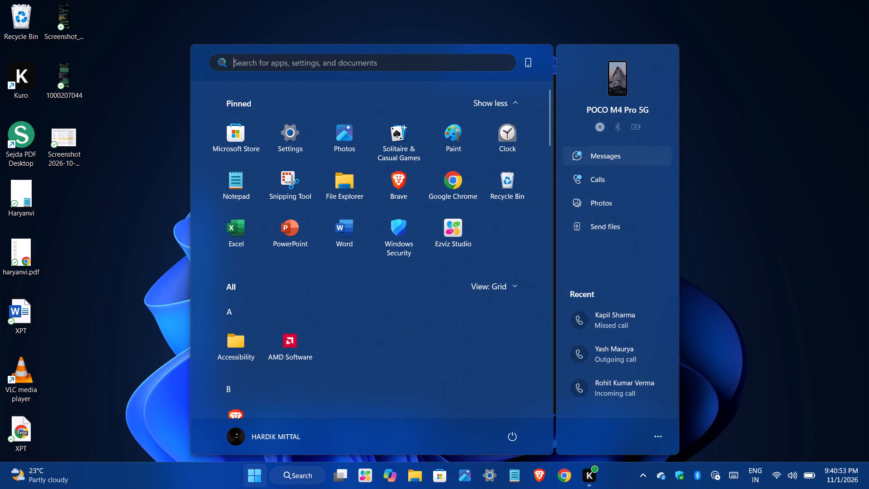
click(609, 230)
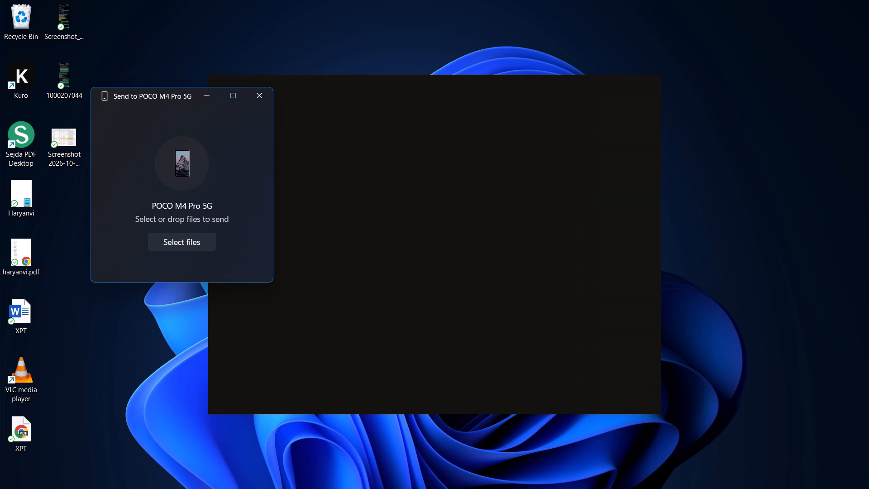
click(166, 244)
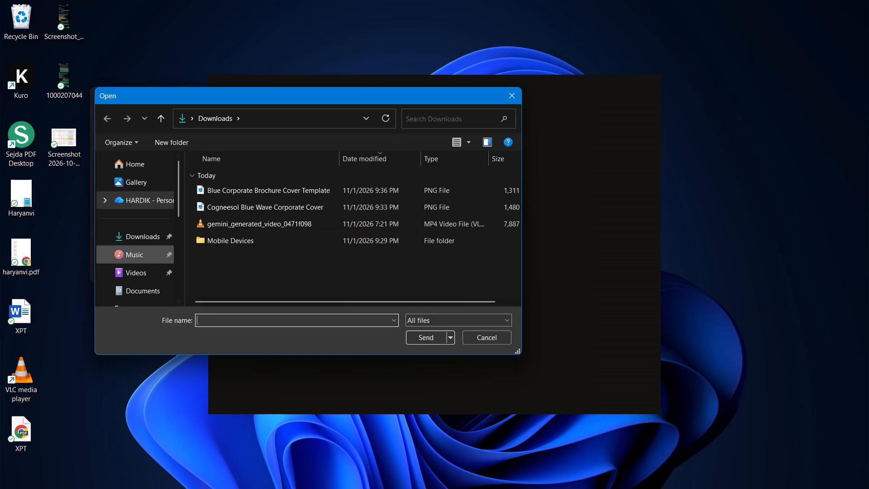
scroll(134, 259, down, 1)
click(136, 268)
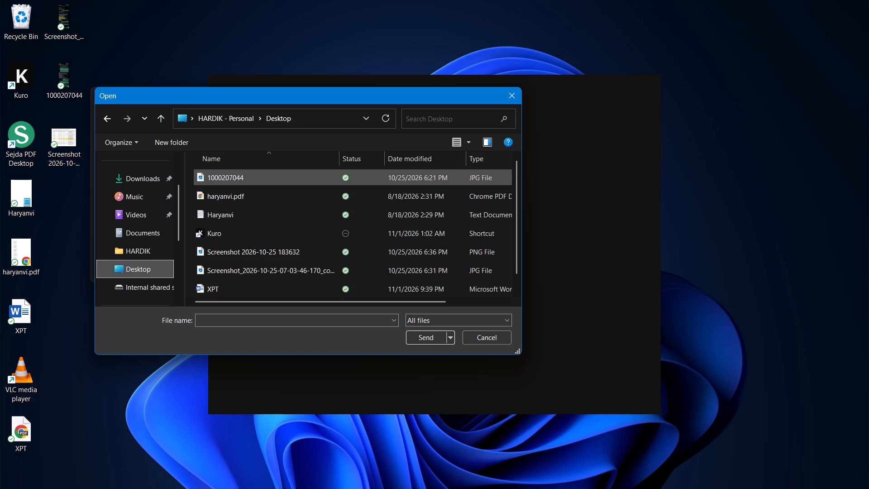
scroll(265, 281, down, 1)
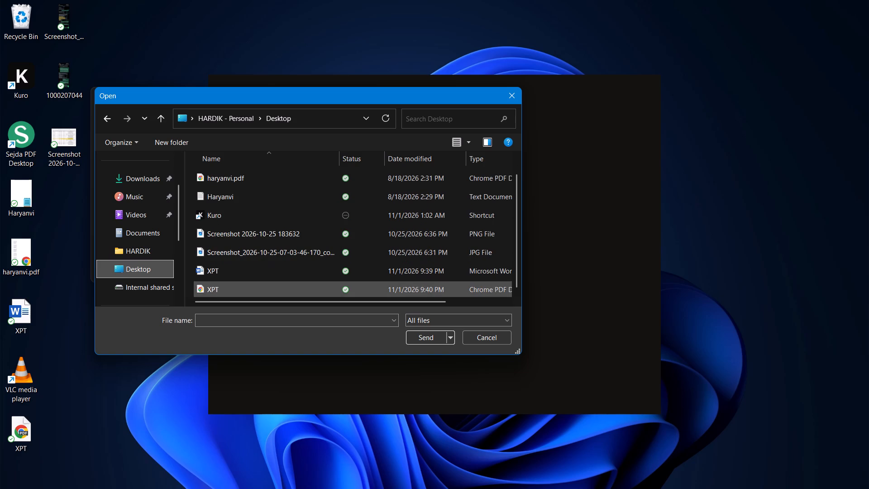
click(250, 282)
key(Return)
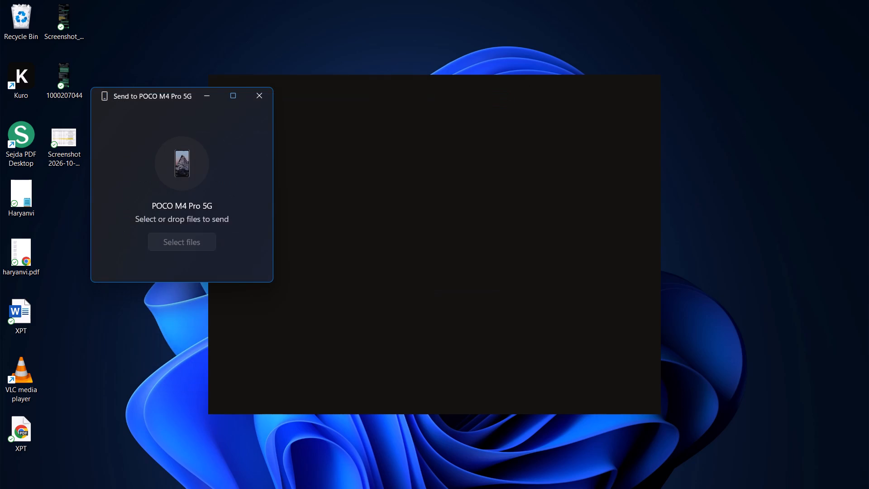
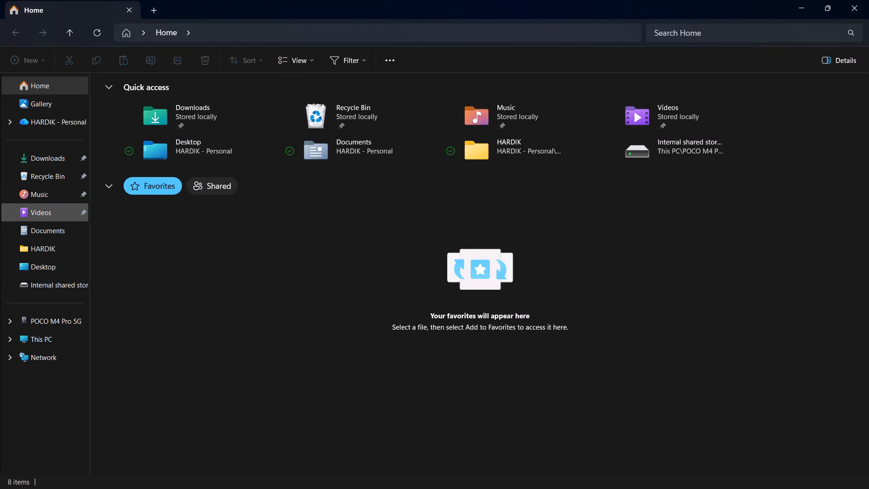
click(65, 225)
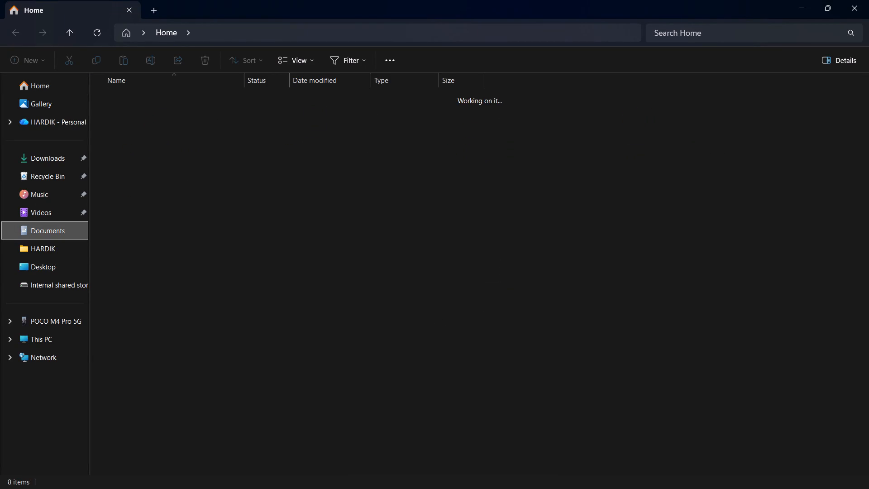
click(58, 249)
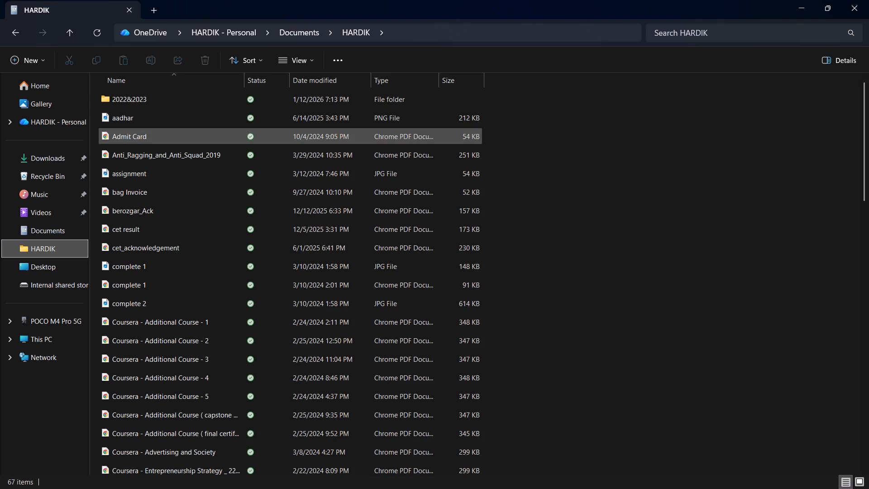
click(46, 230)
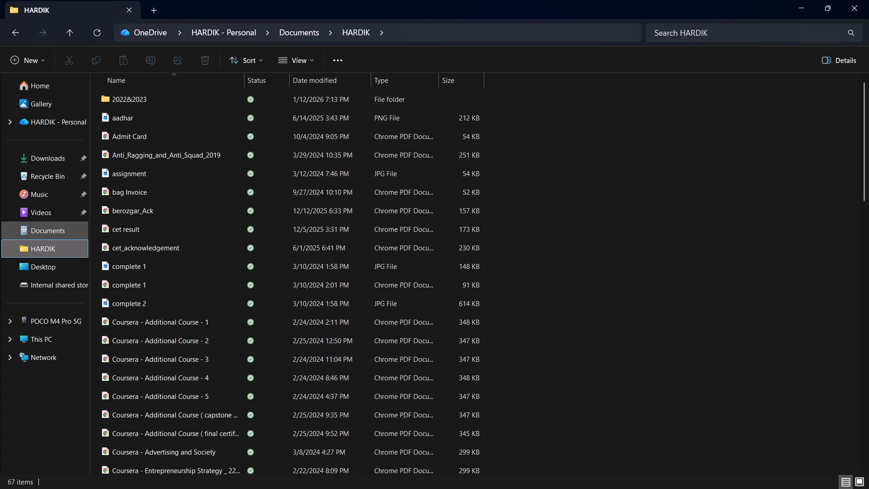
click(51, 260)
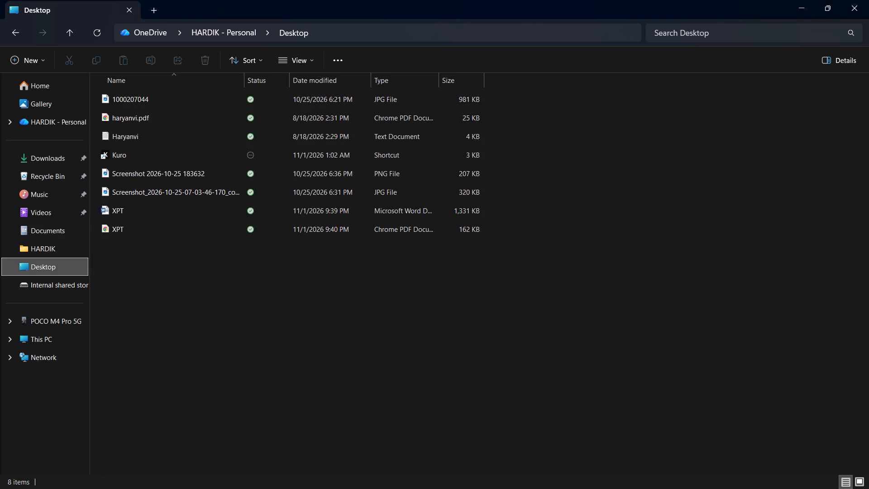
Delete the IMG_20261101_212924 photo from the Mobile Devices folder inside Downloads.
click(53, 157)
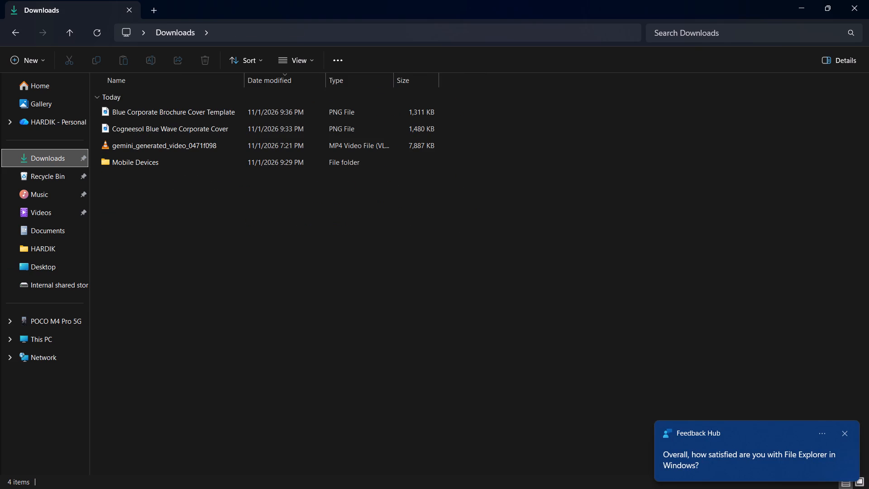
double_click(144, 156)
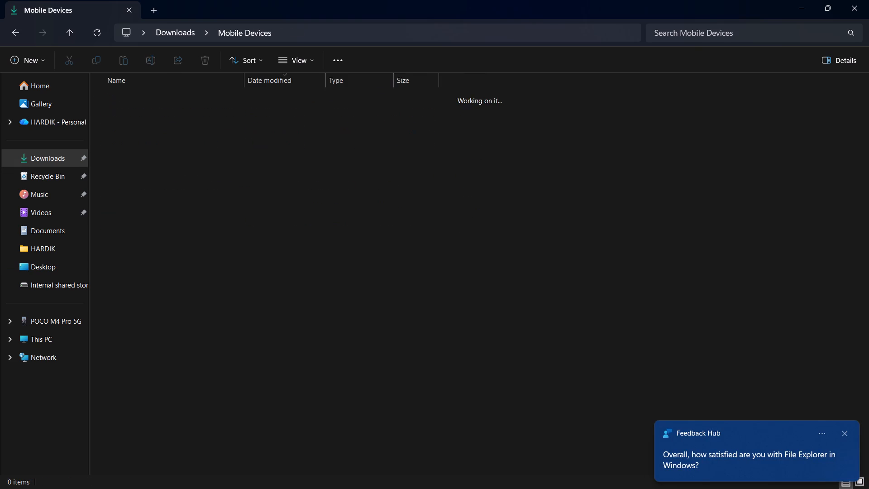
click(163, 113)
double_click(163, 113)
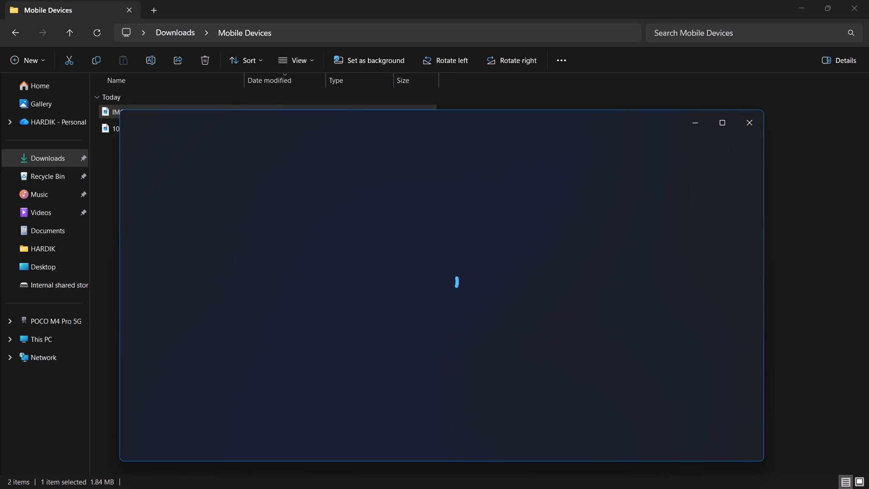
click(750, 120)
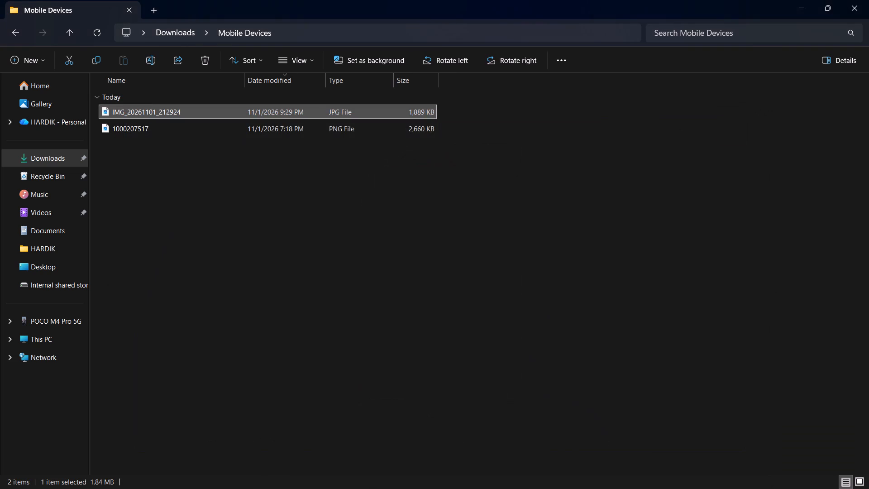
key(Delete)
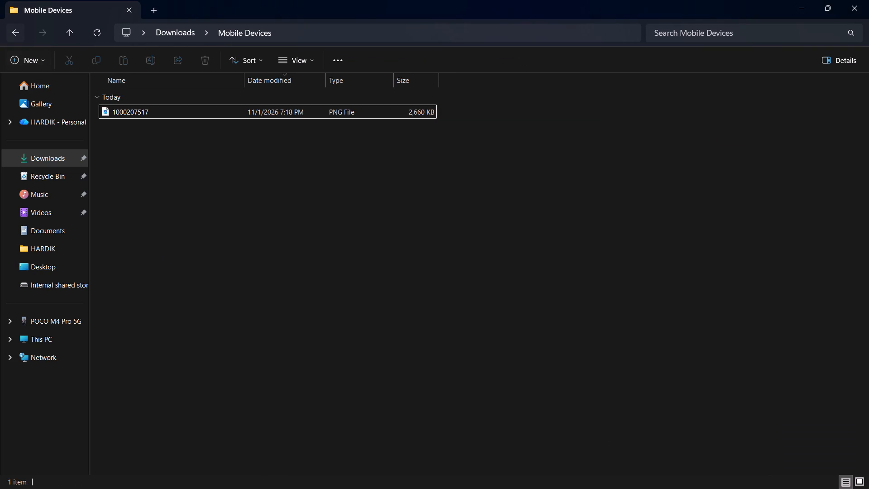
Delete the Blue Corporate Brochure Cover Template, Cogneesol Blue Wave Corporate Cover and gemini_generated_video_0471f098 files from Downloads.
click(21, 31)
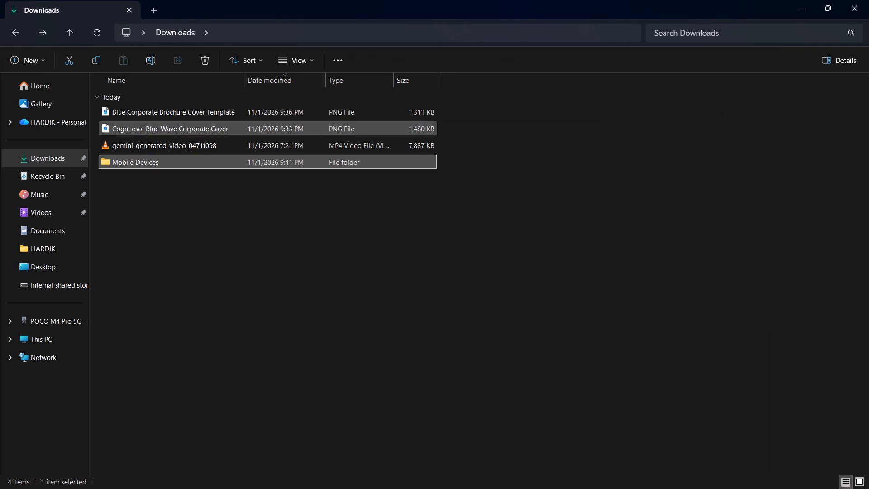
drag(475, 111, 401, 144)
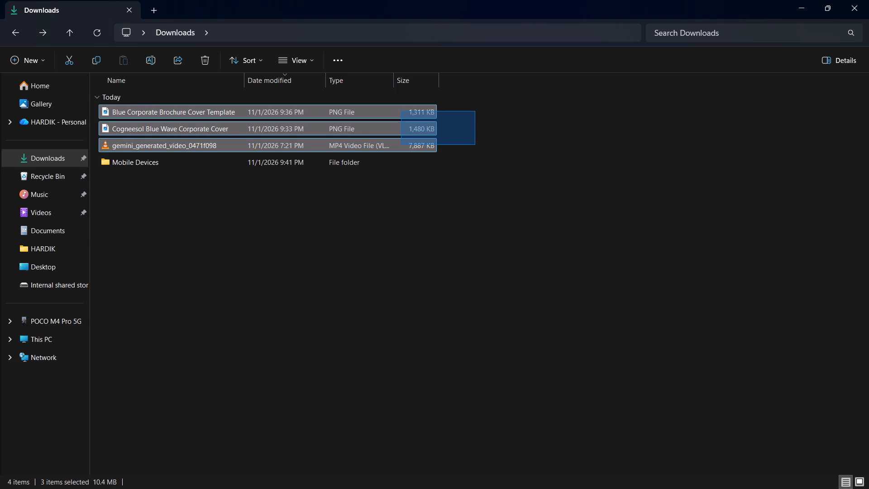
key(Delete)
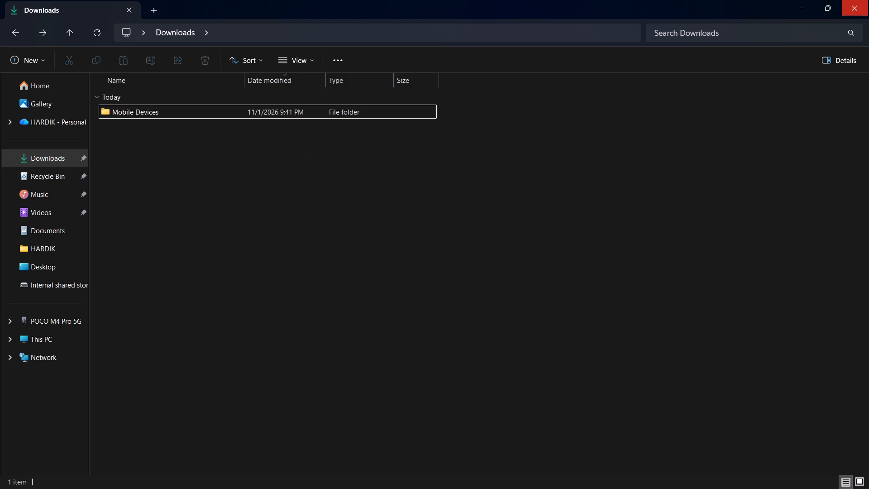
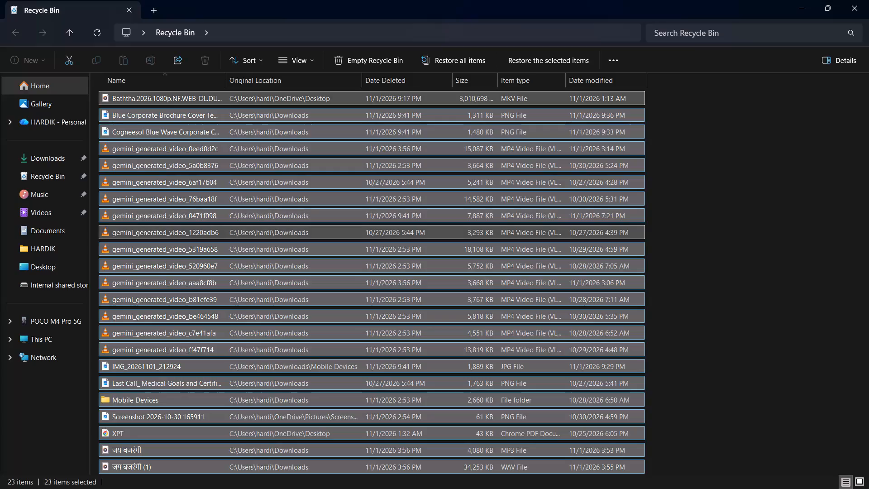
Permanently delete all the selected items from the Recycle Bin.
key(Delete)
key(Return)
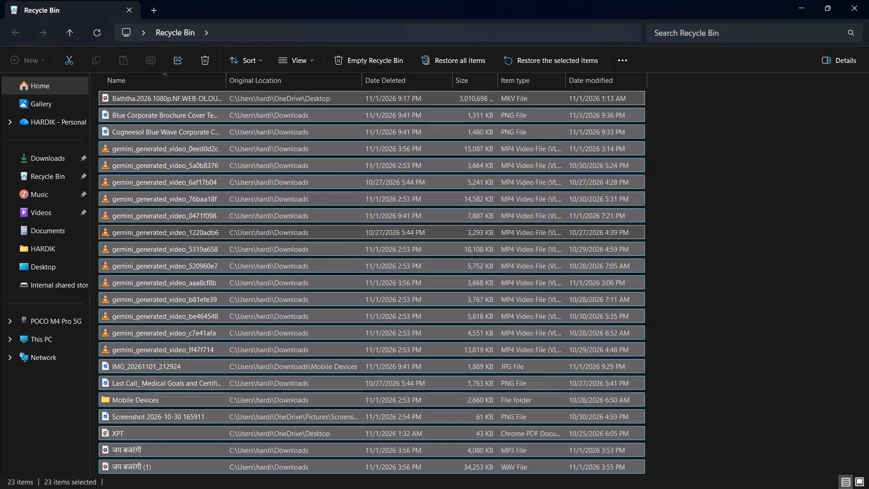
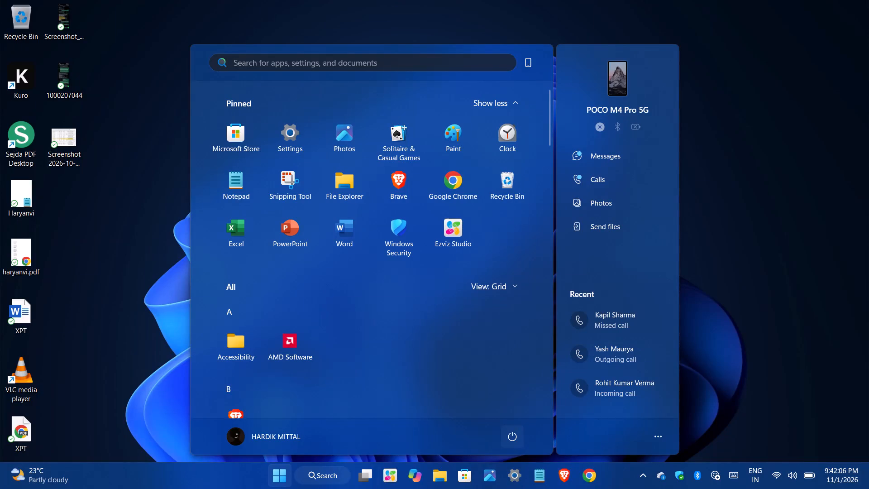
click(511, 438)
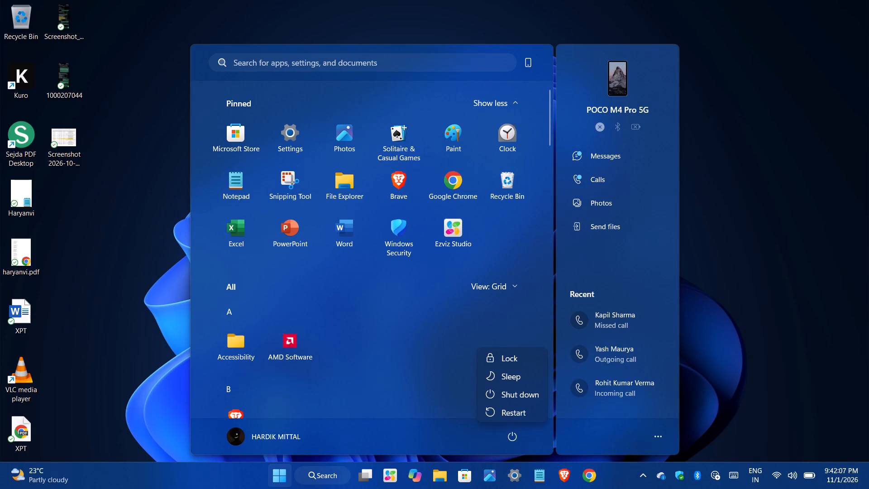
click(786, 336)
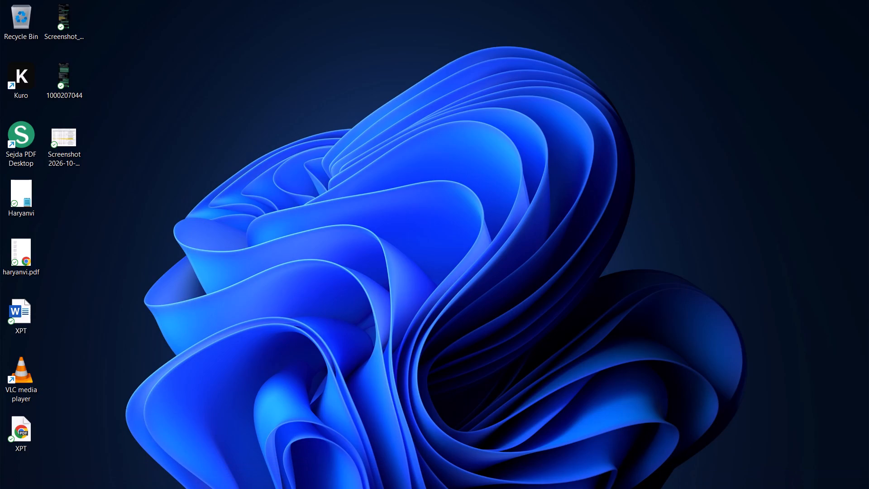